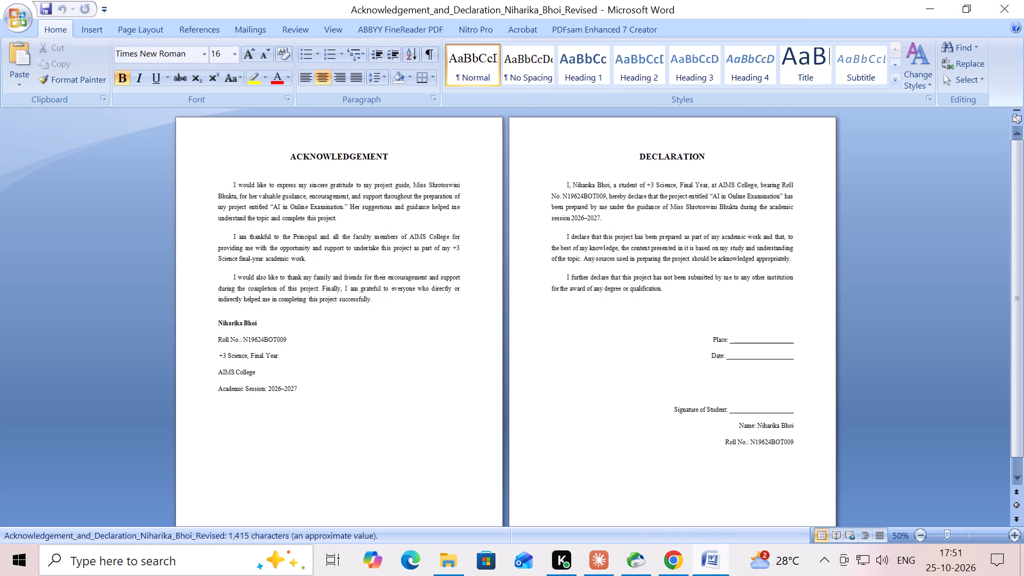
# Remove the blank lines above "Signature of Student" on the declaration page, placing it on its own line directly under the Date line.
pyautogui.click(705, 401)
pyautogui.click(675, 409)
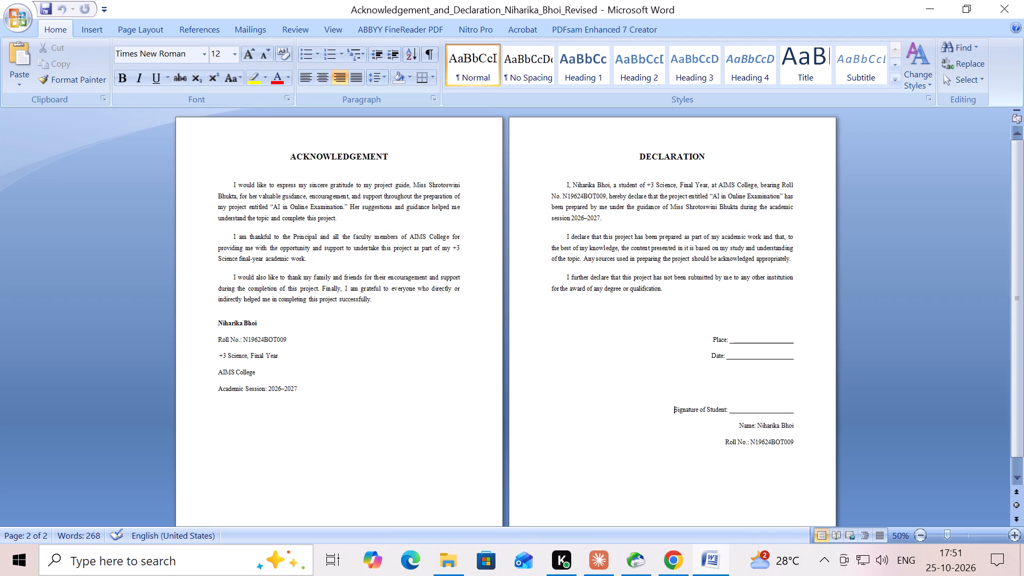
pyautogui.press('BackSpace')
pyautogui.press('BackSpace')
pyautogui.press('BackSpace')
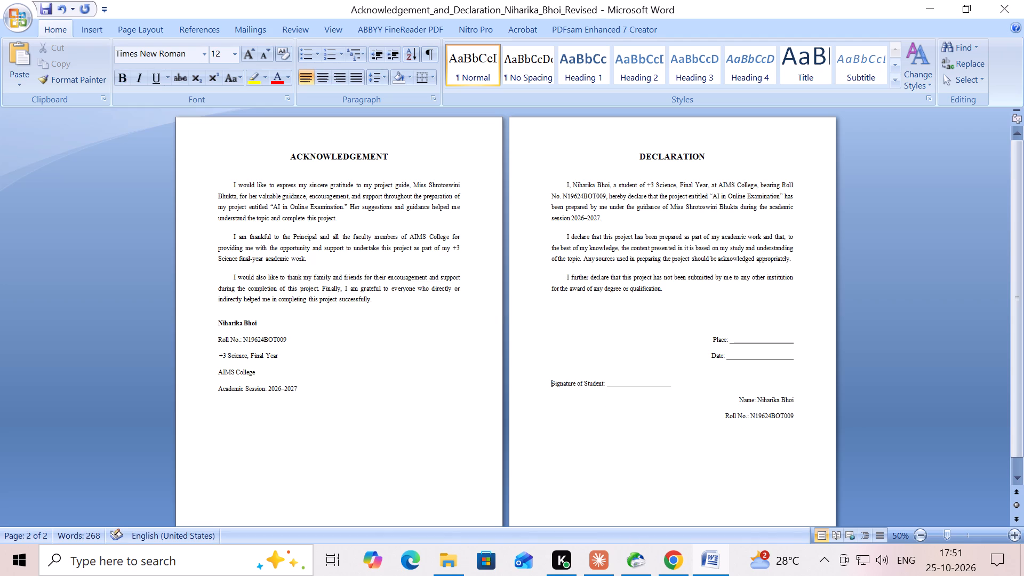
pyautogui.press('Up')
pyautogui.press('Down')
pyautogui.press('BackSpace')
pyautogui.press('BackSpace')
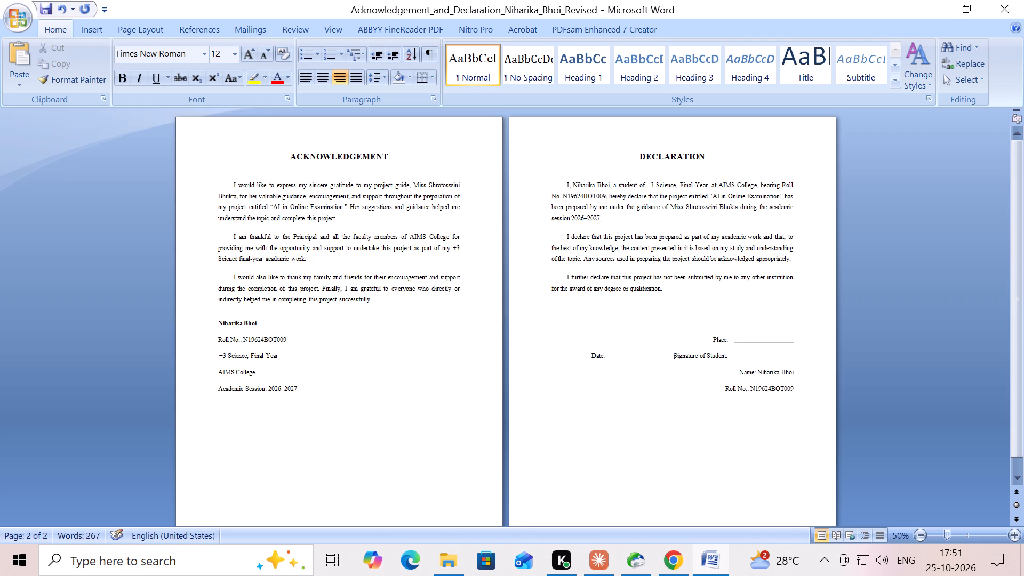
pyautogui.press('BackSpace')
pyautogui.press('Left')
pyautogui.press('Left')
pyautogui.press('BackSpace')
pyautogui.press('Right')
pyautogui.press('Right')
pyautogui.press('Return')
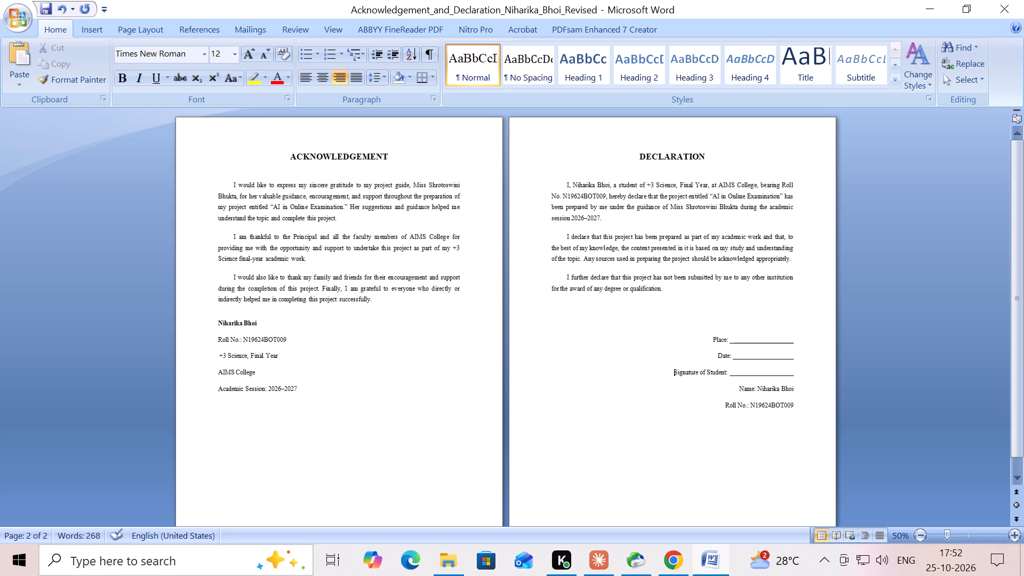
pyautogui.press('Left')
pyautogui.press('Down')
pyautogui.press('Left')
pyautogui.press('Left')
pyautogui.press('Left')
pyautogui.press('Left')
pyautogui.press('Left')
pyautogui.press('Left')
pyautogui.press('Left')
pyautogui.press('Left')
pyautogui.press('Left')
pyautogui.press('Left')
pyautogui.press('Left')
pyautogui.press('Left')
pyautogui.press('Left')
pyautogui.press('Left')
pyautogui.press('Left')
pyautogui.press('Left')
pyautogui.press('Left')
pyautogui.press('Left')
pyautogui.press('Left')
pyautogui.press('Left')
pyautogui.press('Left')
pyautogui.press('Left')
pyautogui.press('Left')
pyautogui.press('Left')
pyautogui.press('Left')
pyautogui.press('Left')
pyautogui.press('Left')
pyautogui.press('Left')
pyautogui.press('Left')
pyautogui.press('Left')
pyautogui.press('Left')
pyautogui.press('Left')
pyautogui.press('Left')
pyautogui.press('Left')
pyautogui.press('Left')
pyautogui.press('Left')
# Delete the Place and Date lines above "Signature of Student" on the declaration page.
pyautogui.press('BackSpace')
pyautogui.press('Up')
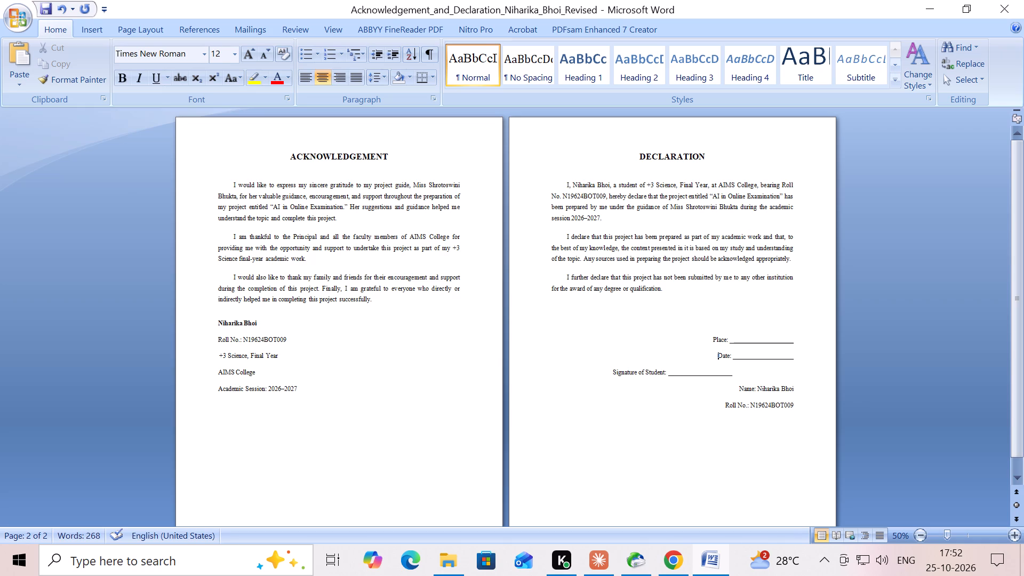
pyautogui.press('Down')
pyautogui.press('BackSpace')
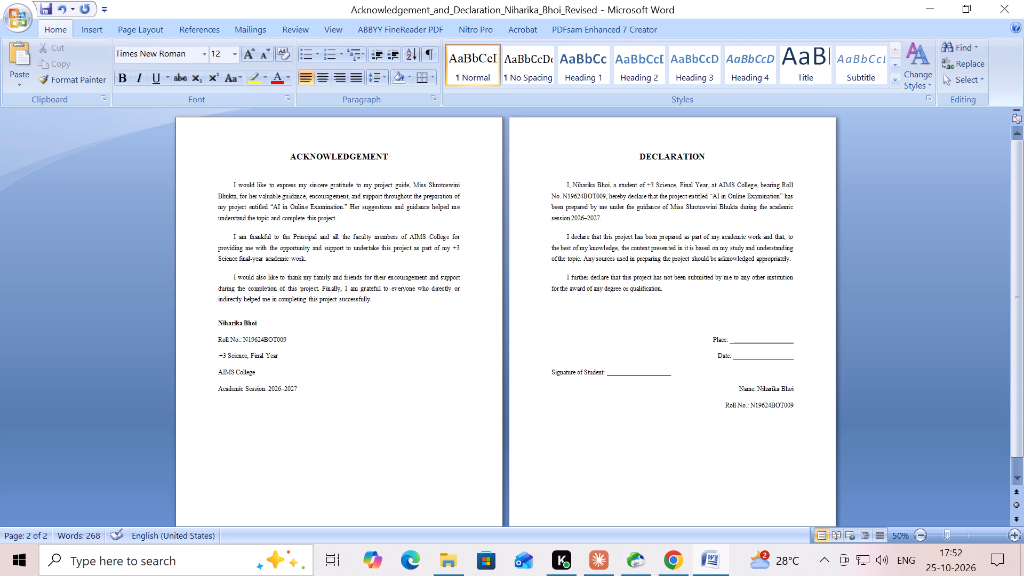
pyautogui.press('BackSpace')
pyautogui.press('BackSpace')
pyautogui.press('BackSpace')
pyautogui.press('BackSpace')
pyautogui.press('BackSpace')
pyautogui.press('BackSpace')
pyautogui.press('BackSpace')
pyautogui.press('BackSpace')
pyautogui.press('BackSpace')
pyautogui.press('BackSpace')
pyautogui.press('BackSpace')
pyautogui.press('BackSpace')
pyautogui.press('BackSpace')
pyautogui.press('BackSpace')
pyautogui.press('BackSpace')
pyautogui.press('BackSpace')
pyautogui.press('BackSpace')
pyautogui.press('BackSpace')
pyautogui.press('BackSpace')
pyautogui.press('BackSpace')
pyautogui.press('BackSpace')
pyautogui.press('BackSpace')
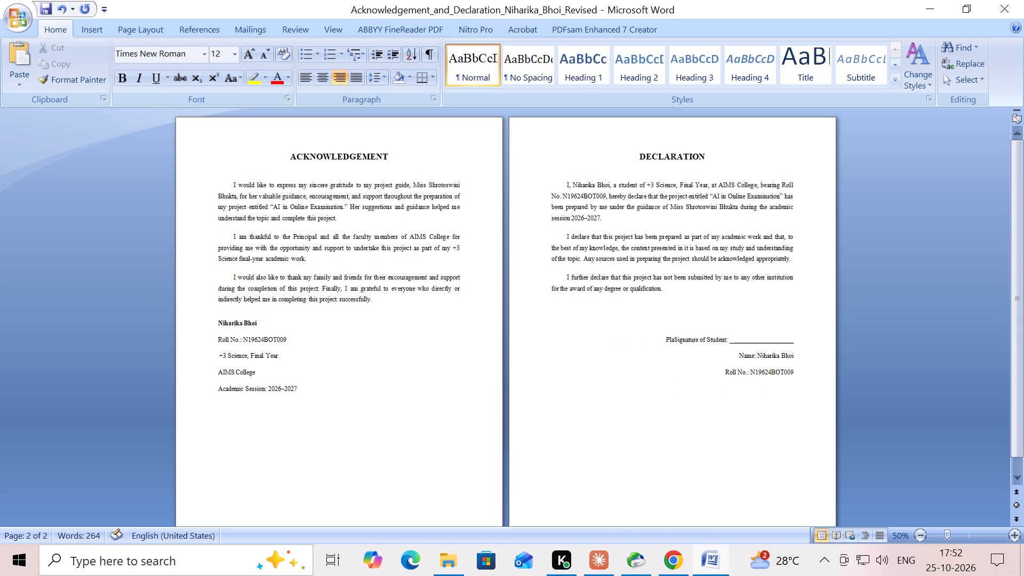
pyautogui.press('BackSpace')
pyautogui.press('BackSpace')
pyautogui.press('BackSpace')
# Reduce the gap above "Signature of Student" to one blank line below the last declaration paragraph, with the signature line left-aligned.
pyautogui.press('Left')
pyautogui.press('Left')
pyautogui.press('Down')
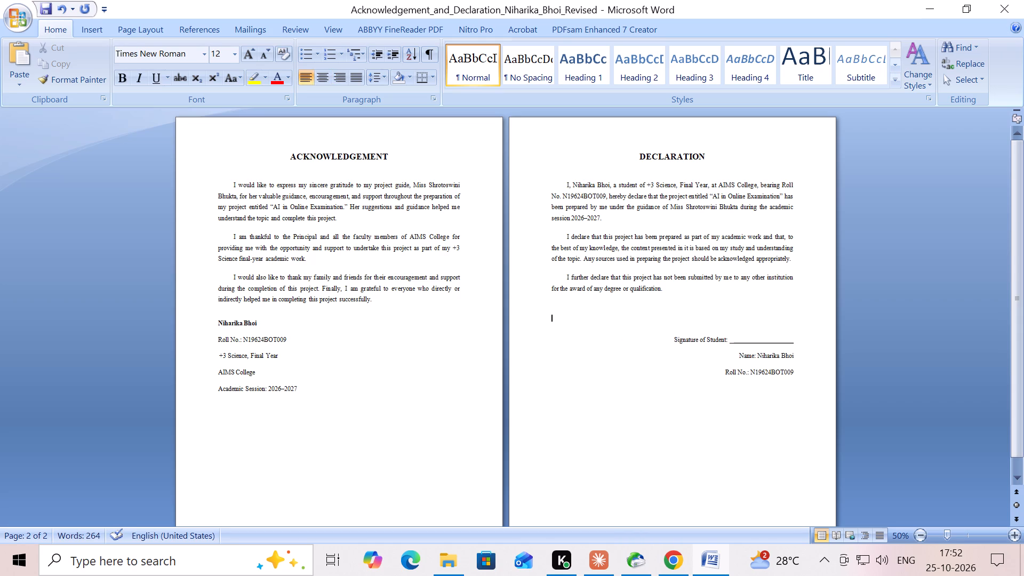
pyautogui.press('Down')
pyautogui.press('BackSpace')
pyautogui.press('BackSpace')
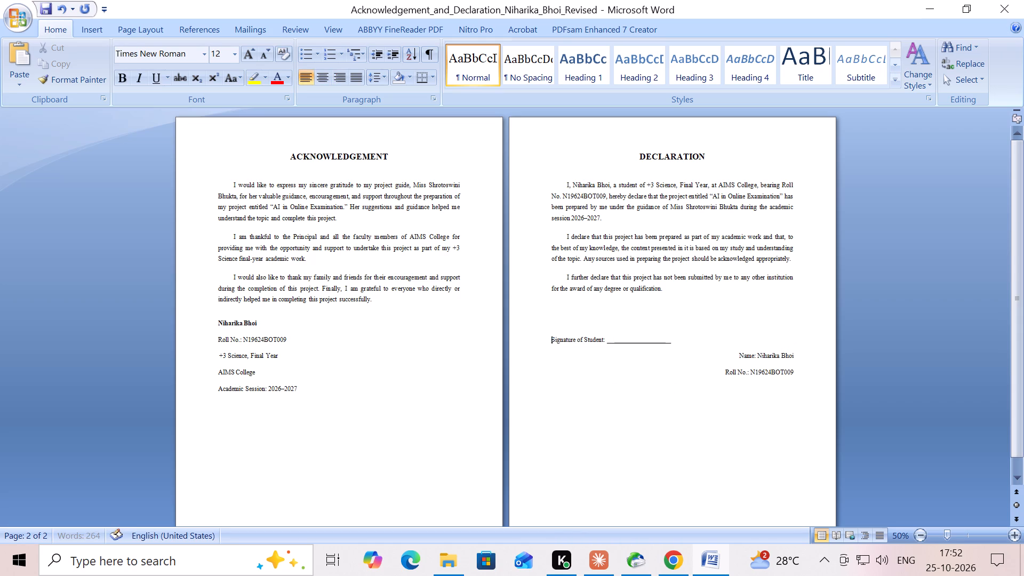
pyautogui.press('BackSpace')
pyautogui.press('BackSpace')
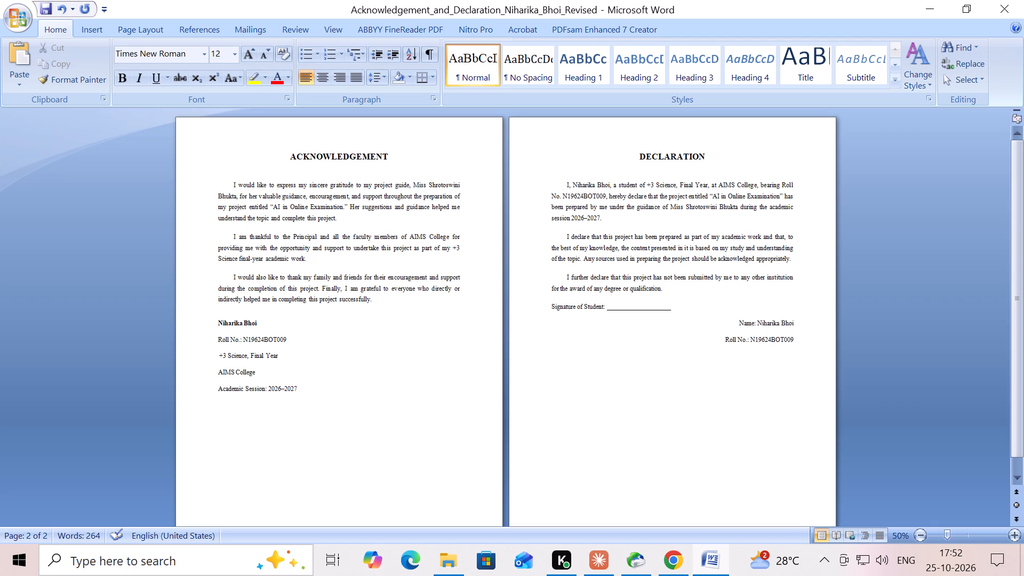
pyautogui.press('Return')
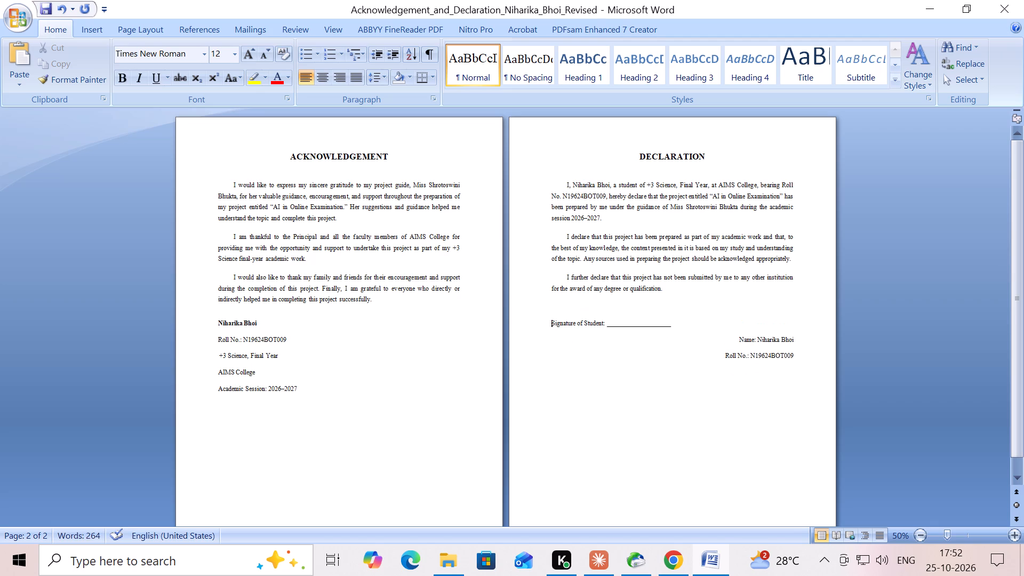
# Left-align the Name line directly beneath "Signature of Student" on the declaration page.
pyautogui.click(734, 341)
pyautogui.press('\\')
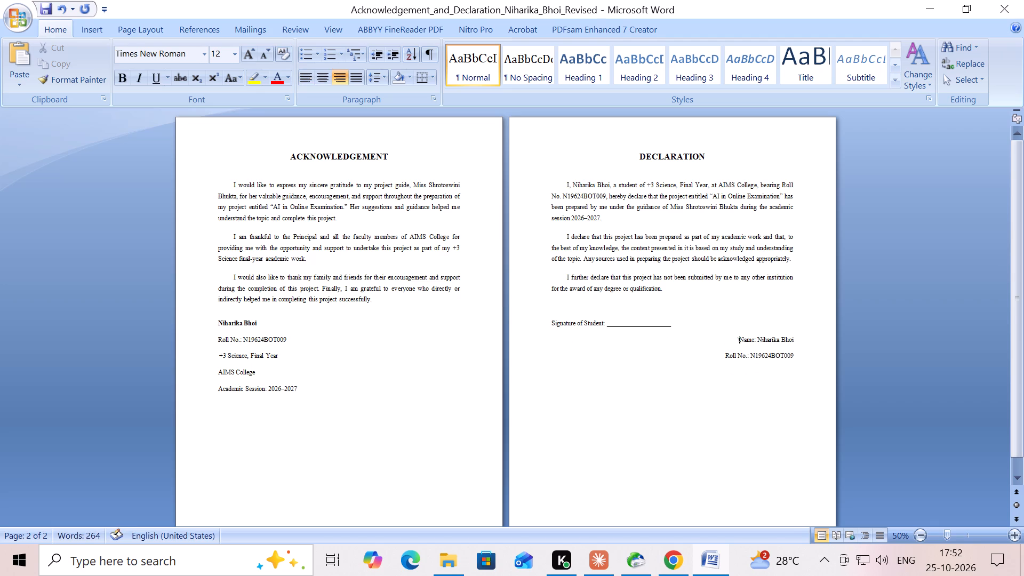
pyautogui.press('BackSpace')
pyautogui.press('BackSpace')
pyautogui.press('BackSpace')
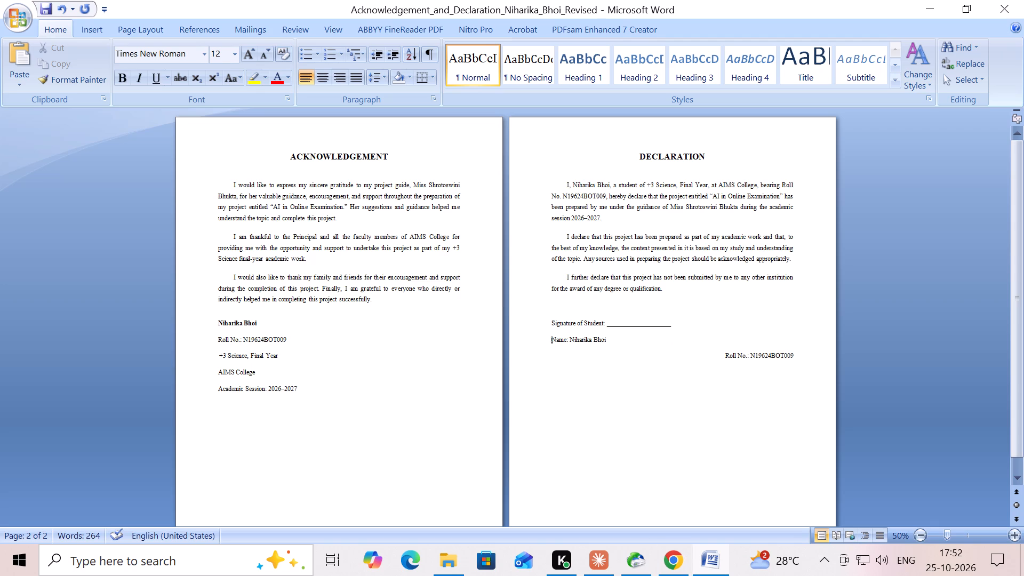
# Indent "Signature of Student" with leading spaces so the text and its underscore blank end together on one line at the page's right margin.
pyautogui.click(549, 320)
pyautogui.press('Right')
pyautogui.press('Right')
pyautogui.press('Right')
pyautogui.press('Right')
pyautogui.press('Right')
pyautogui.press('Right')
pyautogui.press('Right')
pyautogui.press('Right')
pyautogui.press('Right')
pyautogui.press('Left')
pyautogui.press('Left')
pyautogui.press('Left')
pyautogui.press('Left')
pyautogui.press('Left')
pyautogui.press('Left')
pyautogui.press('Left')
pyautogui.press('Left')
pyautogui.press('Left')
pyautogui.press('Left')
pyautogui.press('Down')
pyautogui.press('space')
pyautogui.press('space')
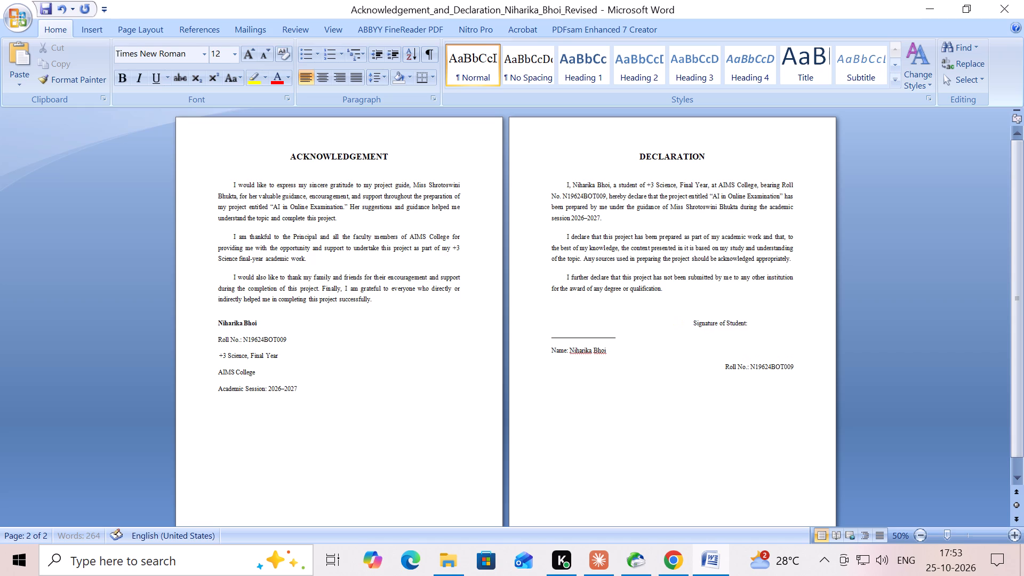
pyautogui.press('Left')
pyautogui.press('BackSpace')
pyautogui.press('BackSpace')
pyautogui.press('BackSpace')
pyautogui.press('BackSpace')
pyautogui.press('BackSpace')
pyautogui.press('BackSpace')
pyautogui.press('BackSpace')
pyautogui.press('BackSpace')
pyautogui.press('BackSpace')
pyautogui.press('BackSpace')
pyautogui.press('BackSpace')
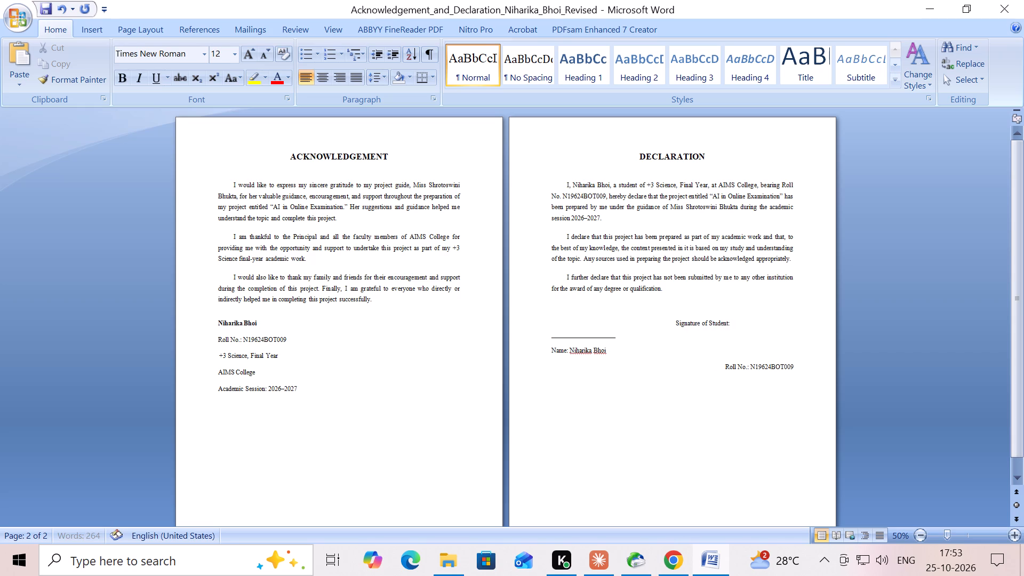
pyautogui.press('BackSpace')
pyautogui.press('BackSpace')
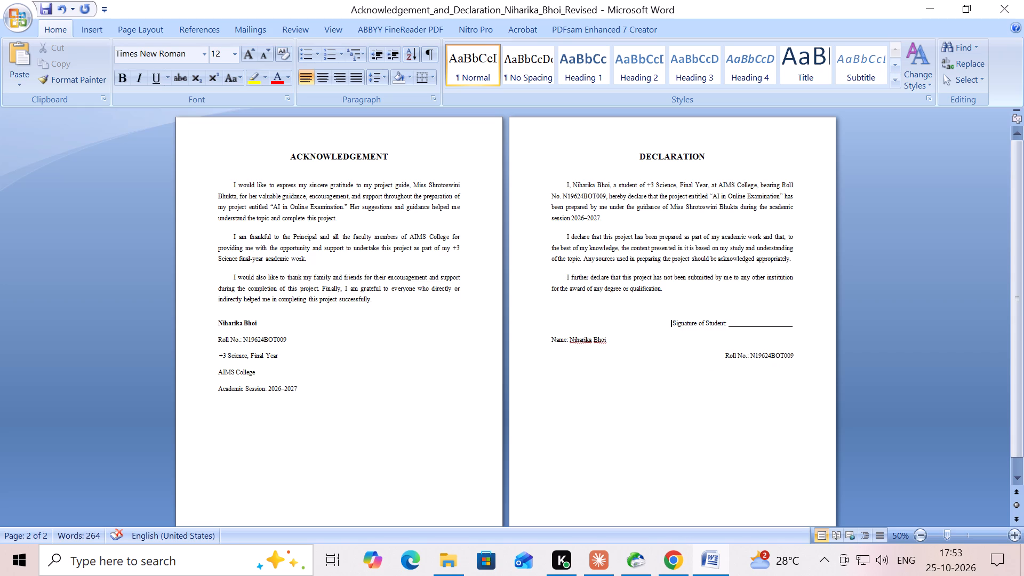
# Indent the declaration's Name line with leading spaces so it starts roughly beneath the beginning of "Signature of Student".
pyautogui.click(551, 343)
pyautogui.press('space')
pyautogui.press('space')
pyautogui.press('space')
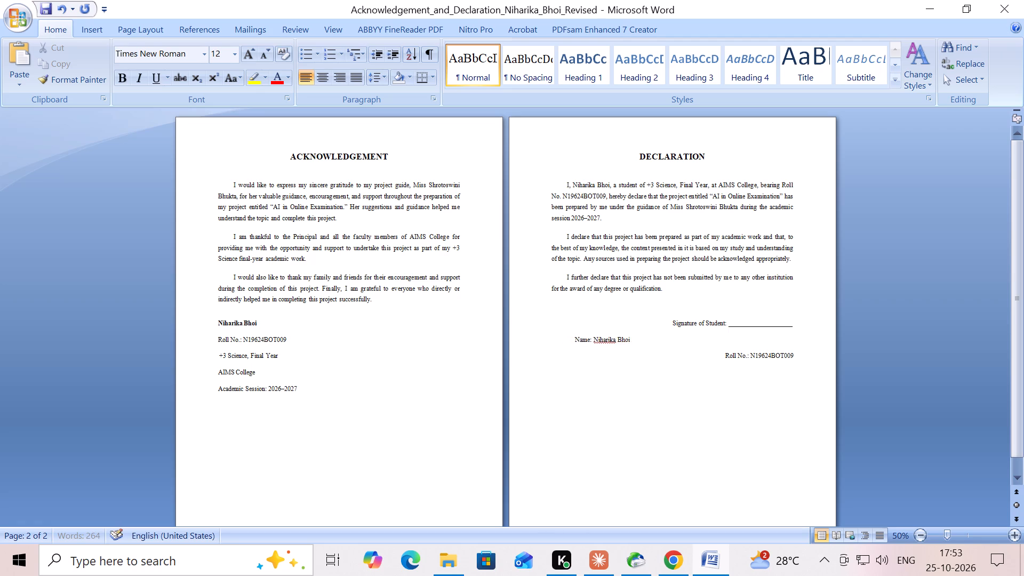
pyautogui.press('space')
pyautogui.press('space')
pyautogui.press('space')
pyautogui.press('space')
pyautogui.press('space')
pyautogui.press('space')
pyautogui.press('space')
pyautogui.press('space')
pyautogui.press('space')
pyautogui.press('space')
pyautogui.press('space')
pyautogui.press('space')
pyautogui.press('space')
pyautogui.press('space')
pyautogui.press('space')
pyautogui.press('space')
pyautogui.press('space')
pyautogui.press('space')
pyautogui.press('space')
pyautogui.press('space')
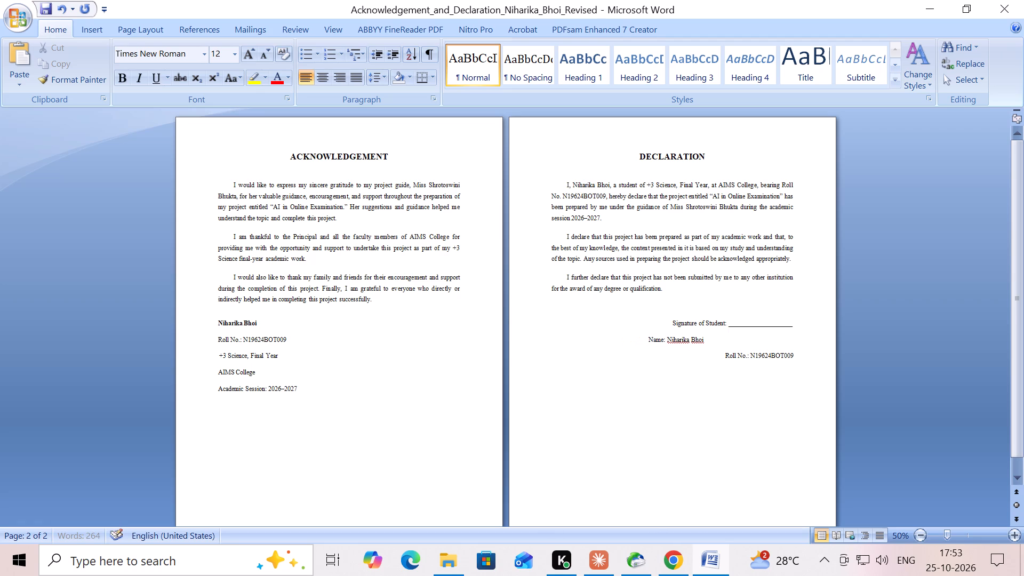
pyautogui.press('space')
pyautogui.press('space')
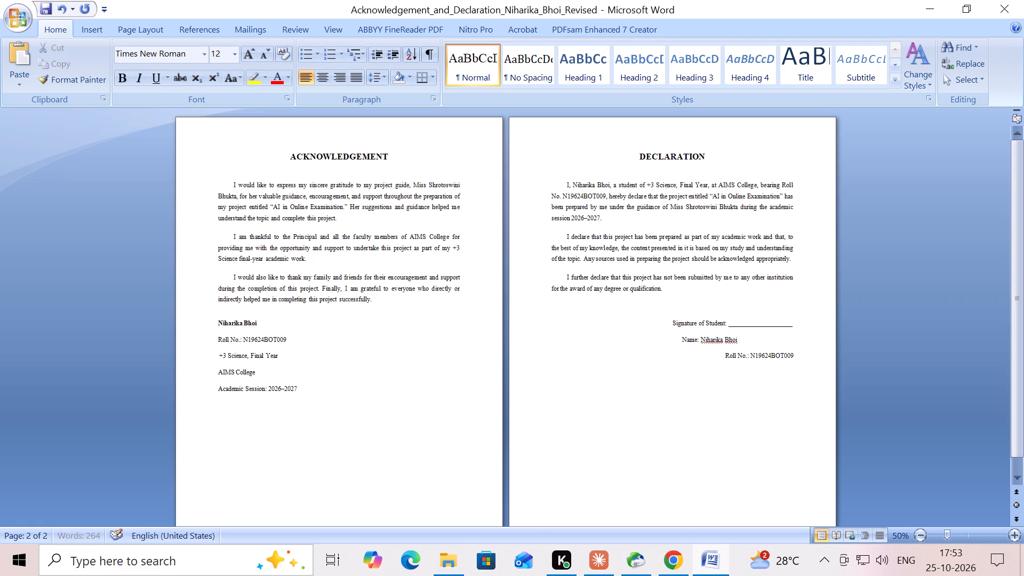
pyautogui.press('space')
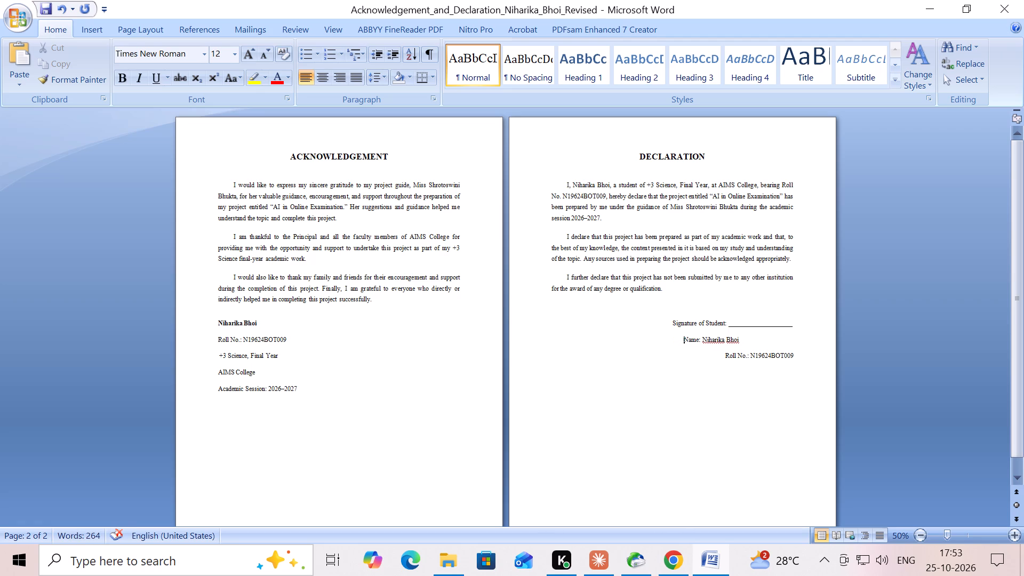
pyautogui.press('BackSpace')
pyautogui.press('BackSpace')
pyautogui.press('BackSpace')
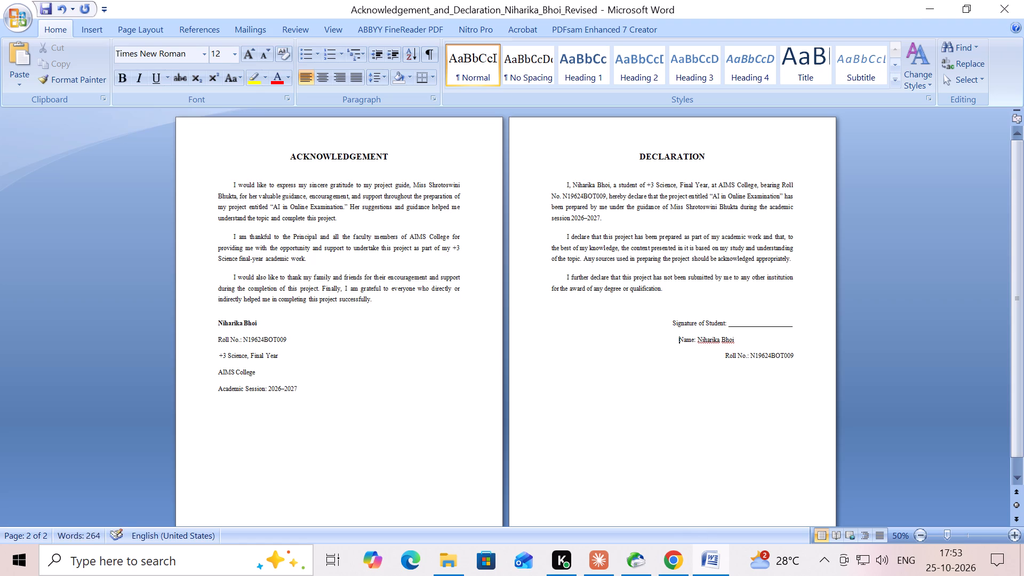
pyautogui.press('BackSpace')
# Change the declaration's "Roll No." line from right-aligned to centred, keeping its label reading "Roll No.".
pyautogui.click(722, 355)
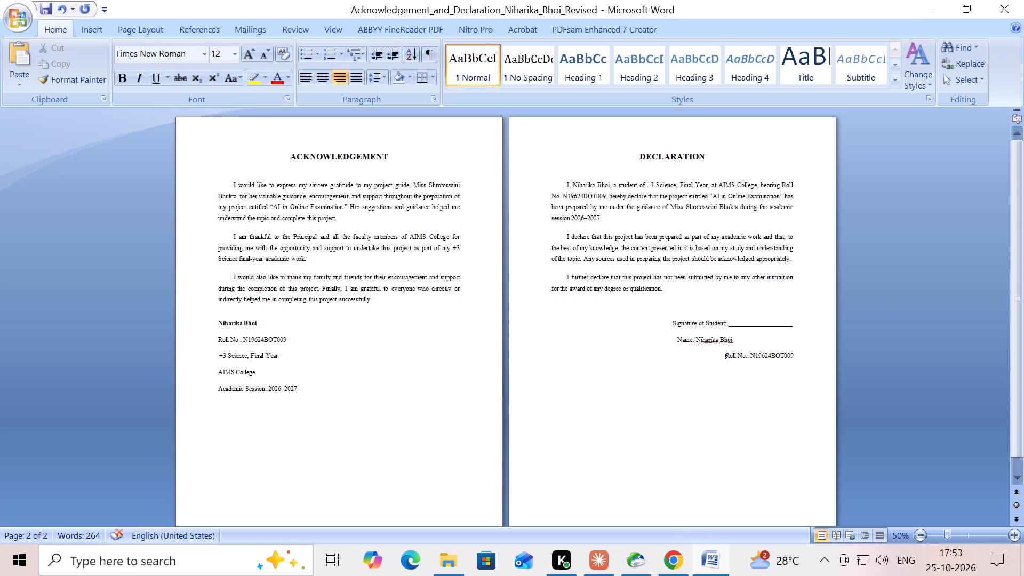
pyautogui.press('Left')
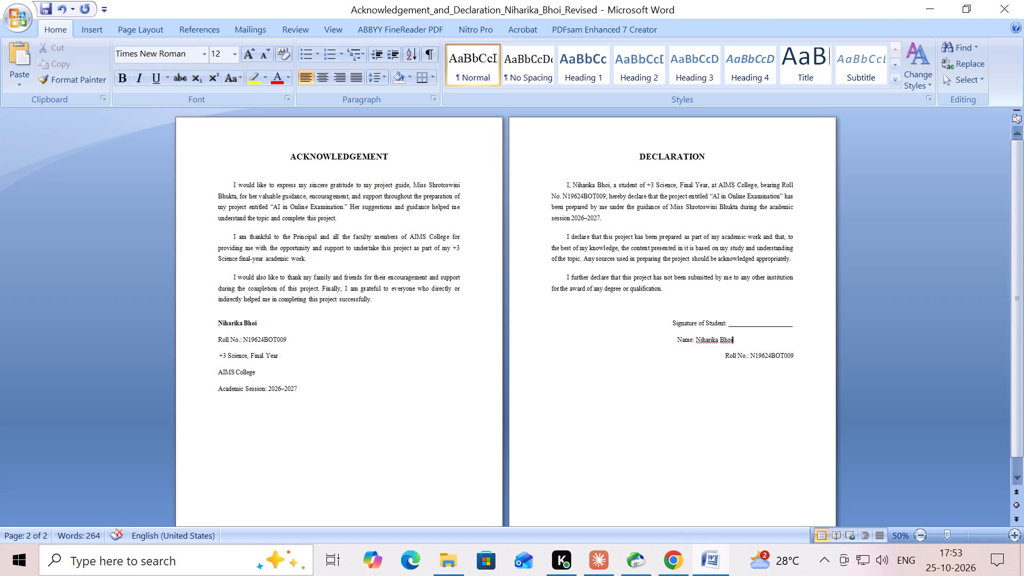
pyautogui.press('Down')
pyautogui.press('BackSpace')
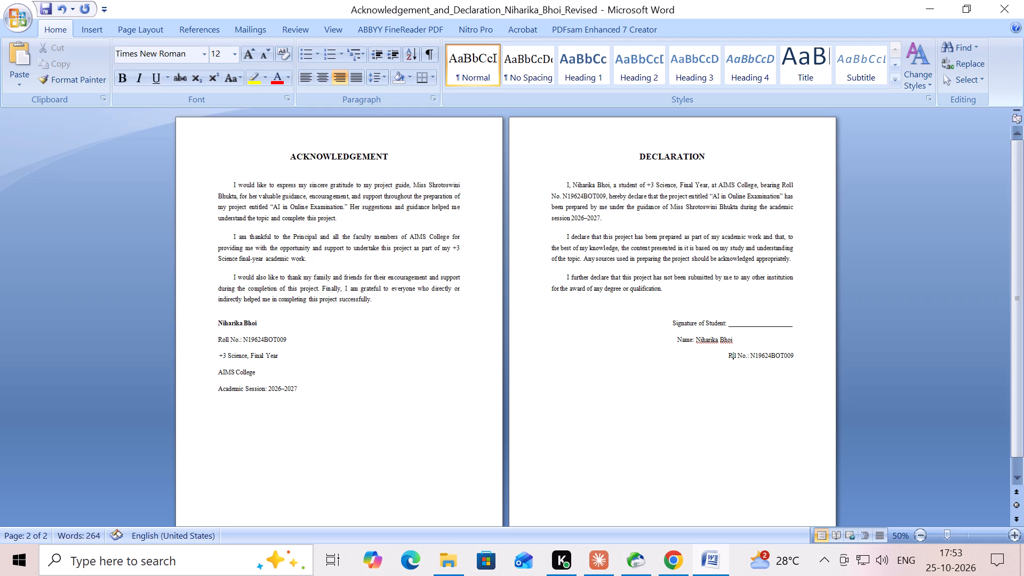
pyautogui.press('BackSpace')
pyautogui.press('BackSpace')
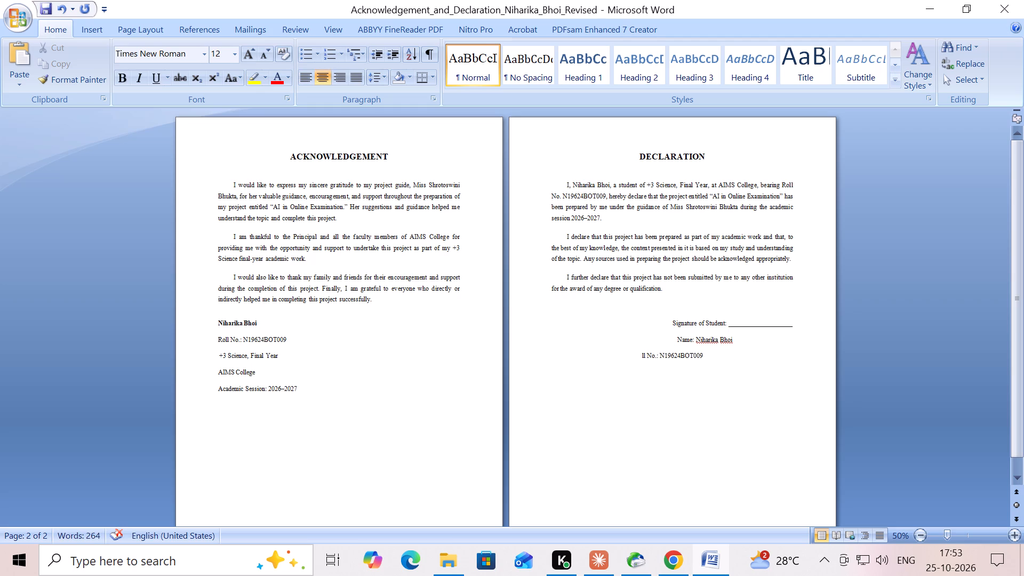
pyautogui.press('r')
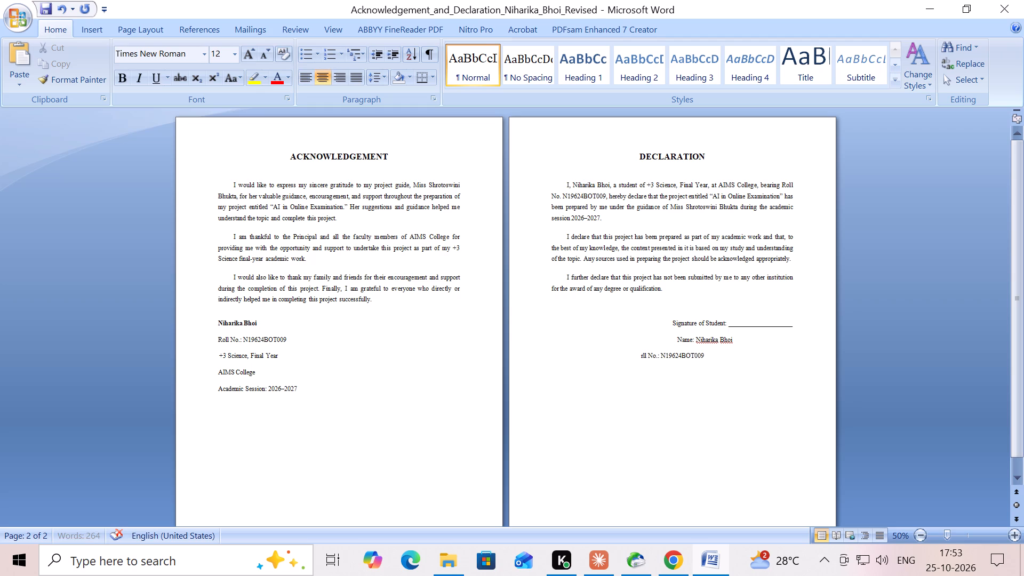
pyautogui.press('BackSpace')
pyautogui.press('r')
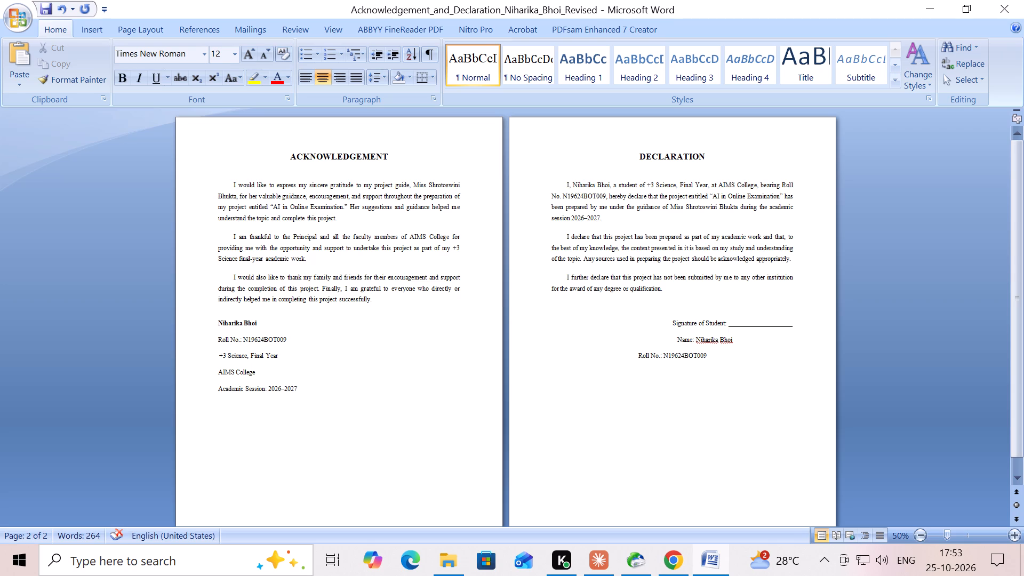
# Indent the declaration's Roll No. line with leading spaces so it starts roughly beneath the beginning of the Name line.
pyautogui.click(634, 354)
pyautogui.press('space')
pyautogui.press('space')
pyautogui.press('space')
pyautogui.press('space')
pyautogui.press('space')
pyautogui.press('space')
pyautogui.press('space')
pyautogui.press('space')
pyautogui.press('space')
pyautogui.press('space')
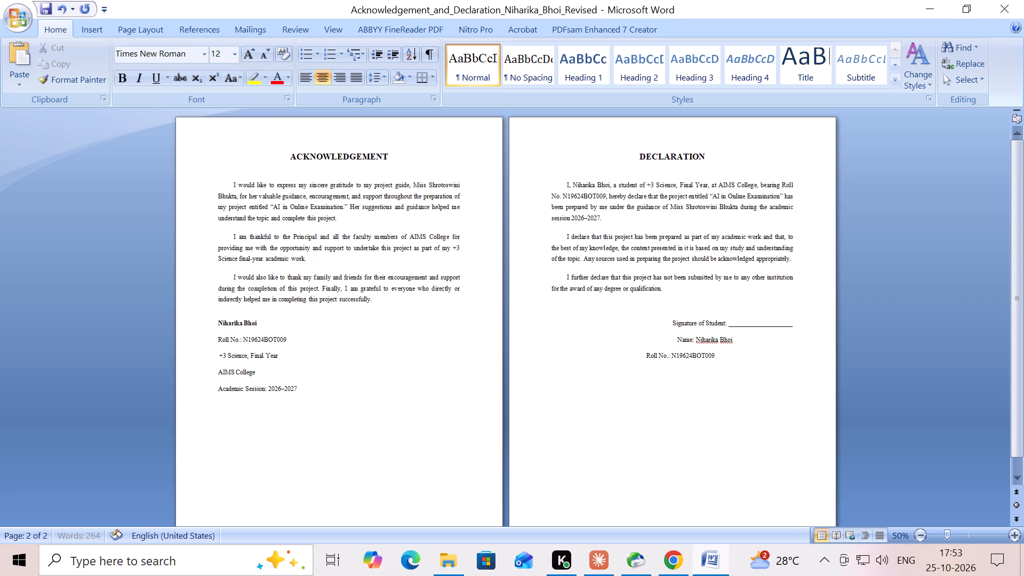
pyautogui.press('space')
pyautogui.press('space')
pyautogui.press('space')
pyautogui.press('space')
pyautogui.press('space')
pyautogui.press('space')
pyautogui.press('space')
pyautogui.press('space')
pyautogui.press('space')
pyautogui.press('space')
pyautogui.press('space')
pyautogui.press('space')
pyautogui.press('space')
pyautogui.press('space')
pyautogui.press('space')
pyautogui.press('space')
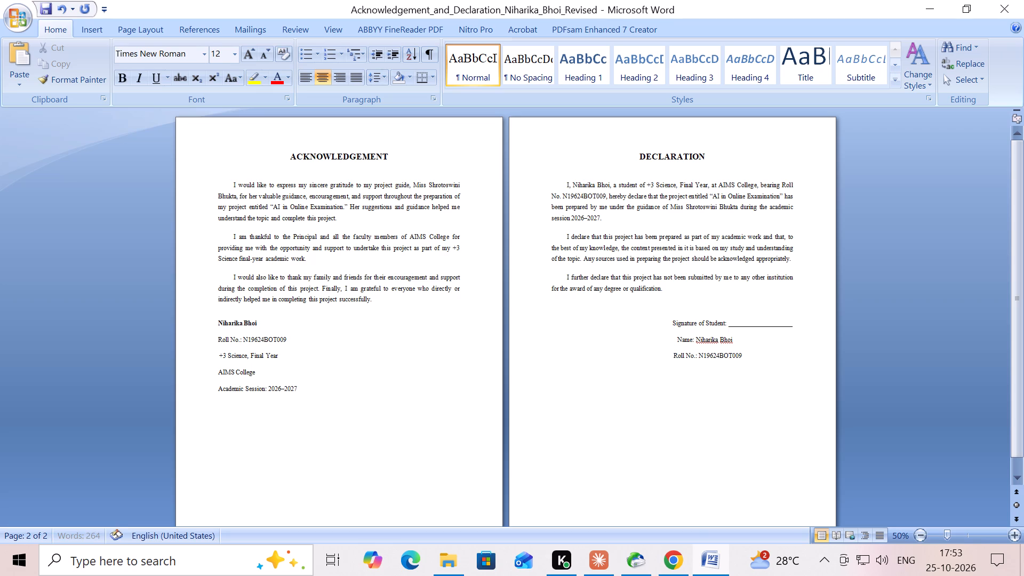
pyautogui.press('space')
pyautogui.press('space')
pyautogui.press('space')
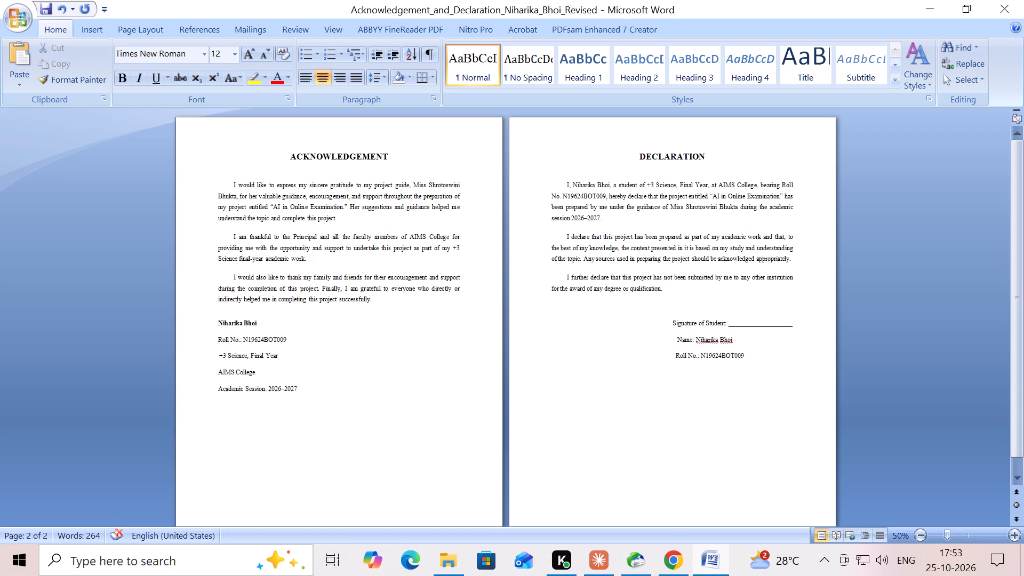
# Ignore the spelling flags on the student's first name and surname in the declaration's Name line.
pyautogui.click(714, 341)
pyautogui.rightClick(714, 341)
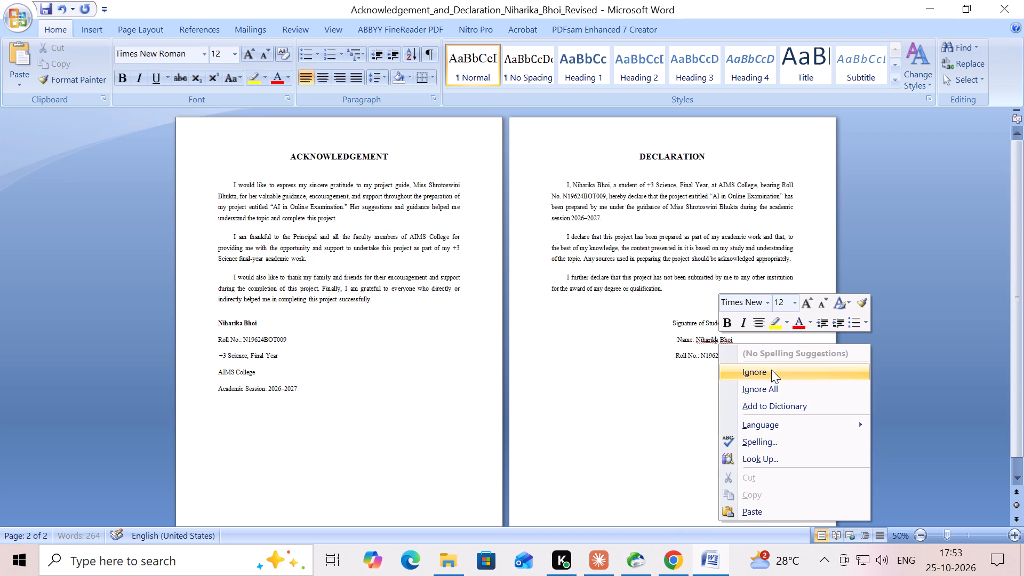
pyautogui.click(771, 370)
pyautogui.click(722, 340)
pyautogui.rightClick(725, 339)
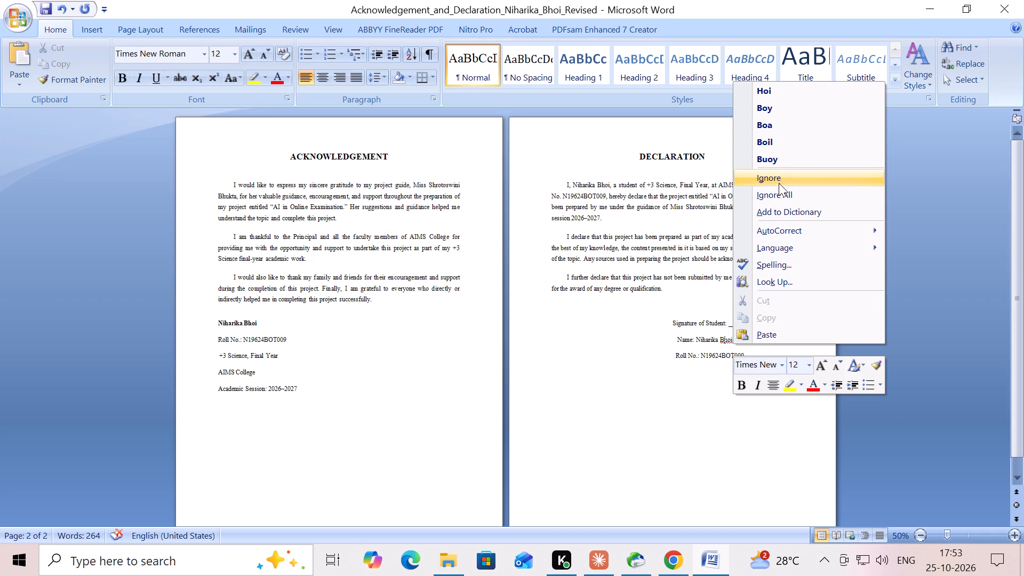
pyautogui.click(778, 179)
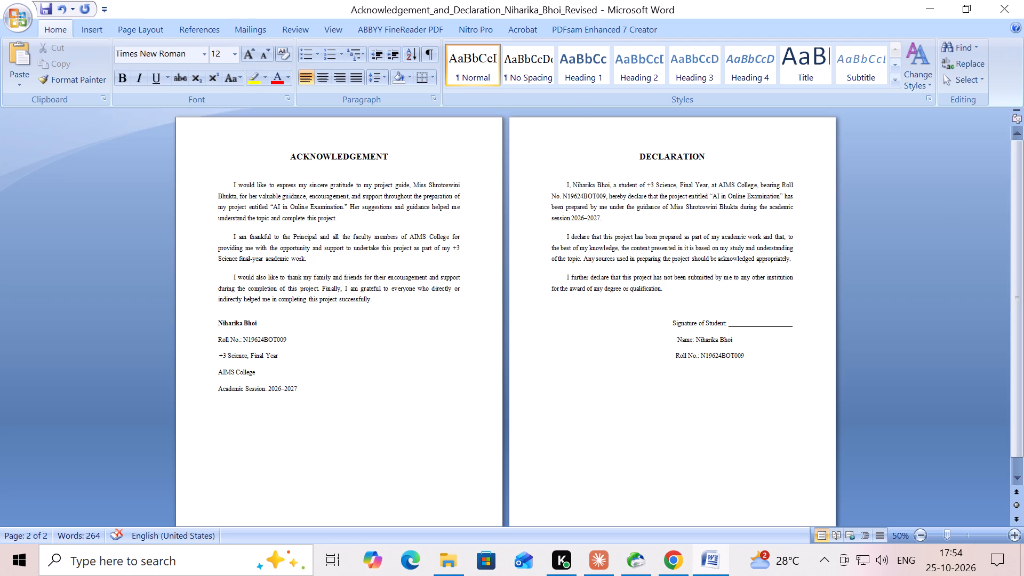
pyautogui.scroll(-3, 629, 376)
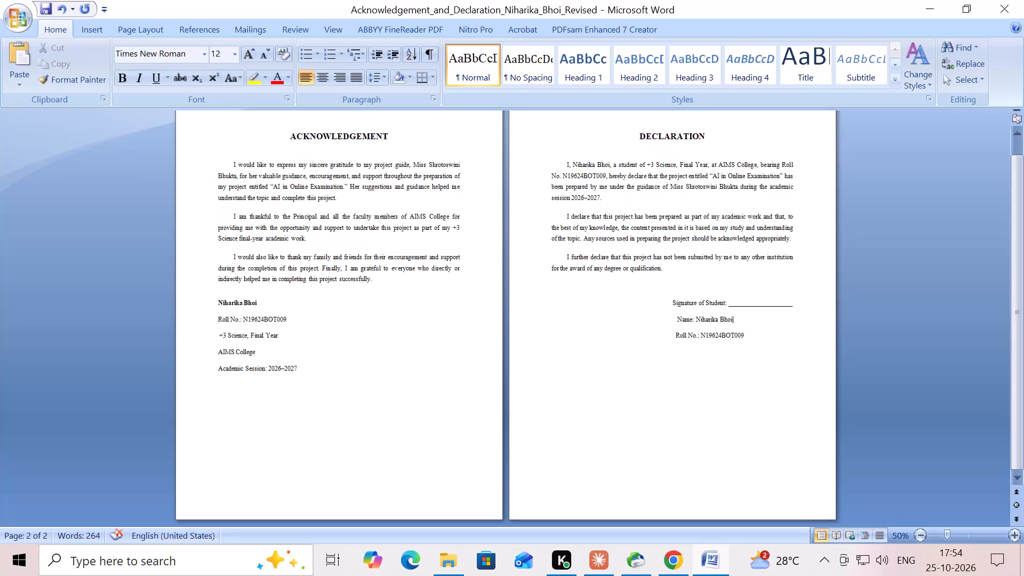
pyautogui.scroll(2, 627, 389)
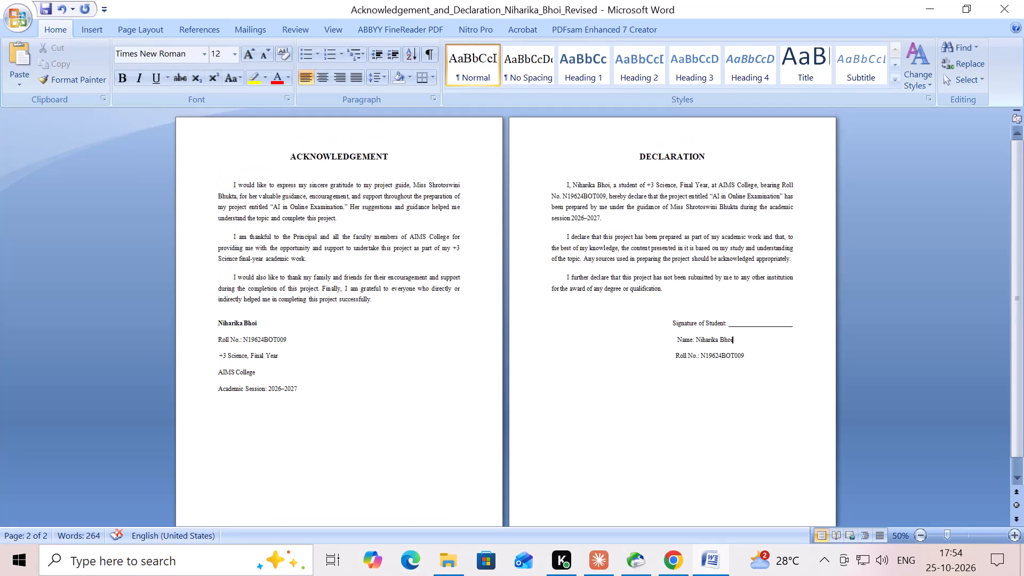
pyautogui.click(681, 565)
pyautogui.scroll(12, 324, 241)
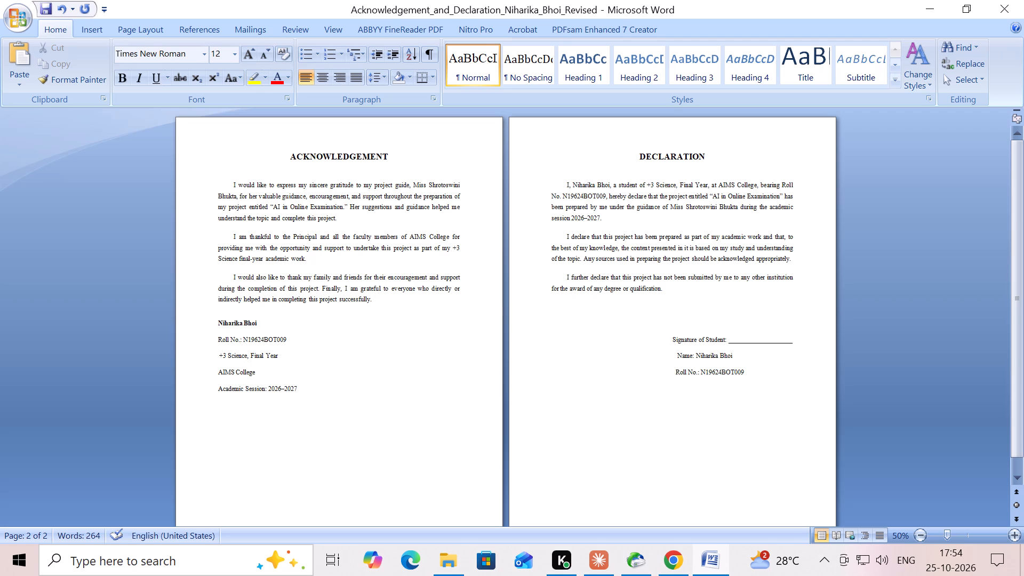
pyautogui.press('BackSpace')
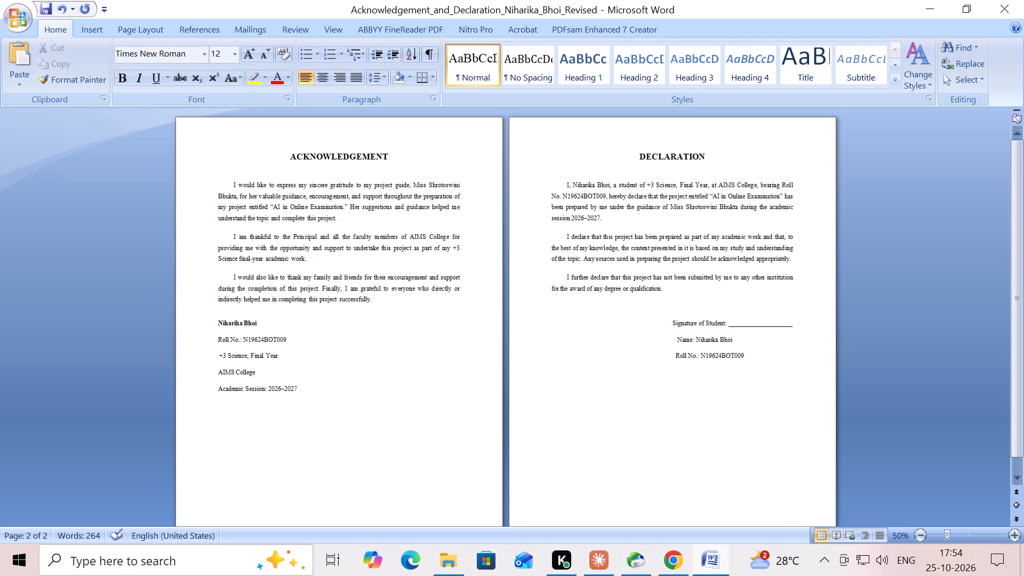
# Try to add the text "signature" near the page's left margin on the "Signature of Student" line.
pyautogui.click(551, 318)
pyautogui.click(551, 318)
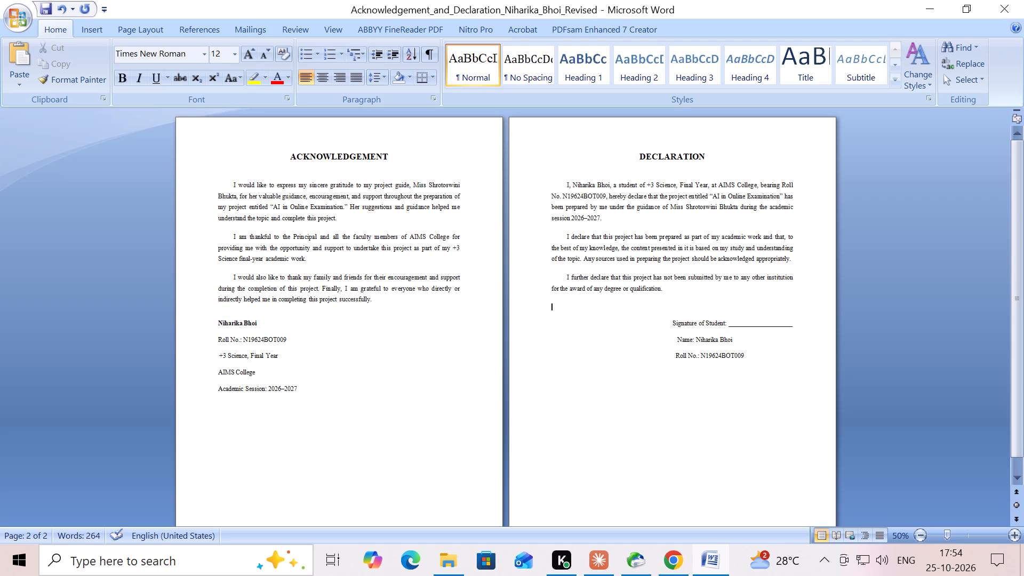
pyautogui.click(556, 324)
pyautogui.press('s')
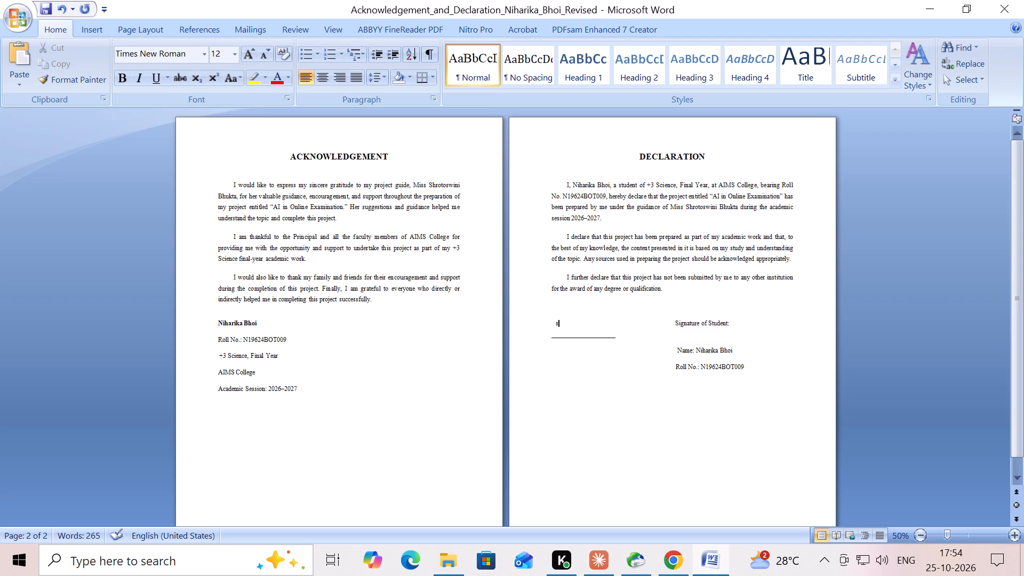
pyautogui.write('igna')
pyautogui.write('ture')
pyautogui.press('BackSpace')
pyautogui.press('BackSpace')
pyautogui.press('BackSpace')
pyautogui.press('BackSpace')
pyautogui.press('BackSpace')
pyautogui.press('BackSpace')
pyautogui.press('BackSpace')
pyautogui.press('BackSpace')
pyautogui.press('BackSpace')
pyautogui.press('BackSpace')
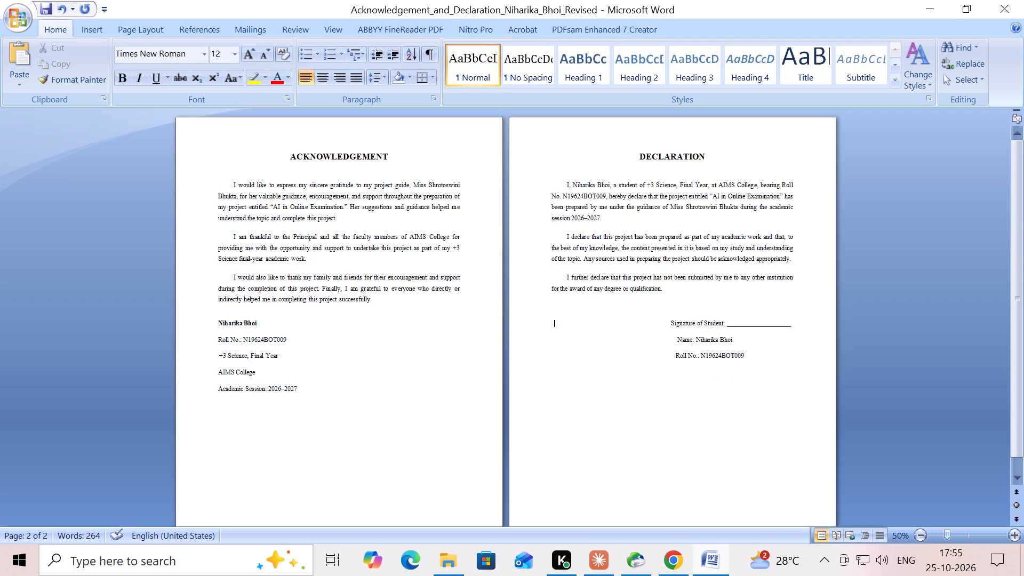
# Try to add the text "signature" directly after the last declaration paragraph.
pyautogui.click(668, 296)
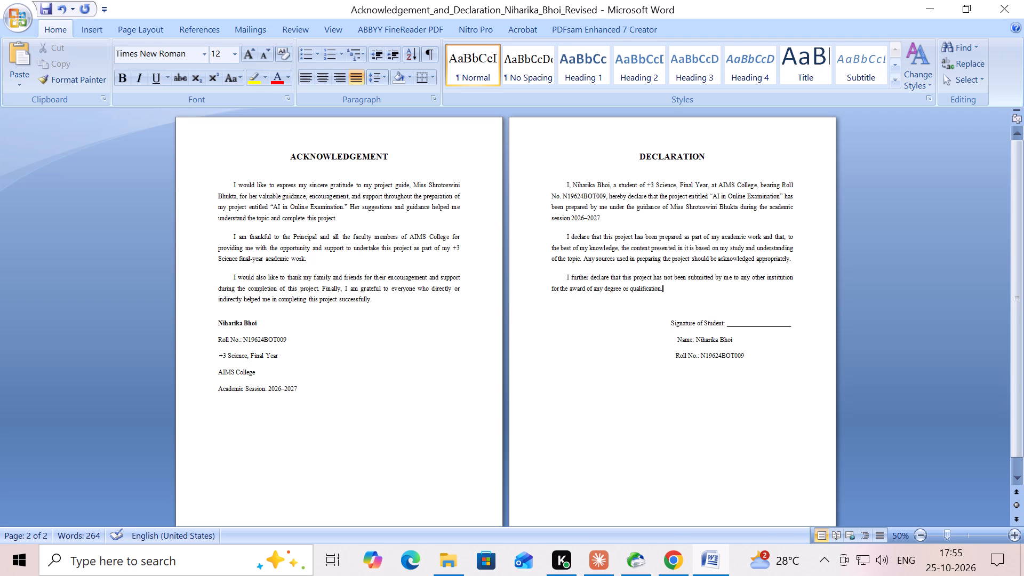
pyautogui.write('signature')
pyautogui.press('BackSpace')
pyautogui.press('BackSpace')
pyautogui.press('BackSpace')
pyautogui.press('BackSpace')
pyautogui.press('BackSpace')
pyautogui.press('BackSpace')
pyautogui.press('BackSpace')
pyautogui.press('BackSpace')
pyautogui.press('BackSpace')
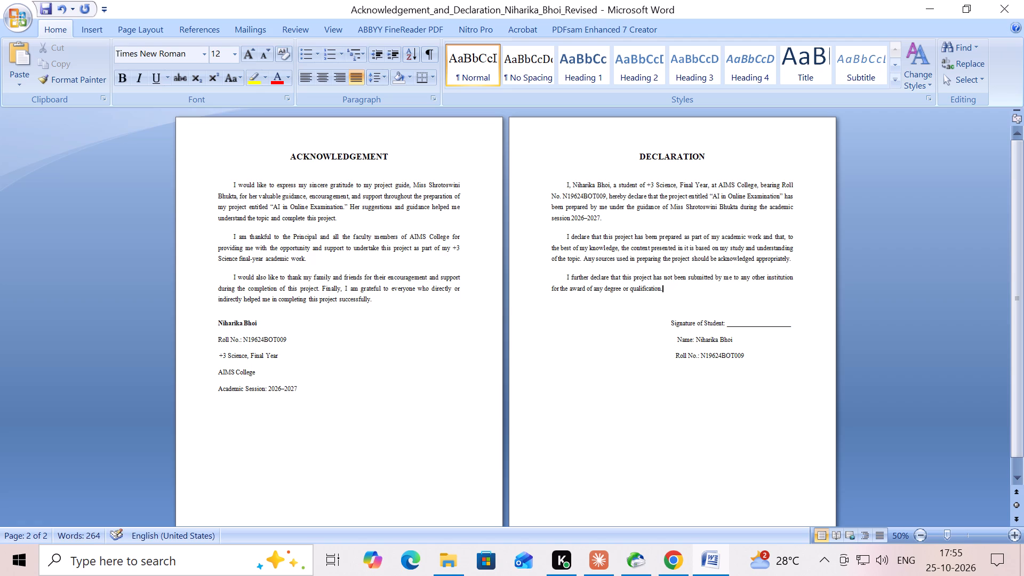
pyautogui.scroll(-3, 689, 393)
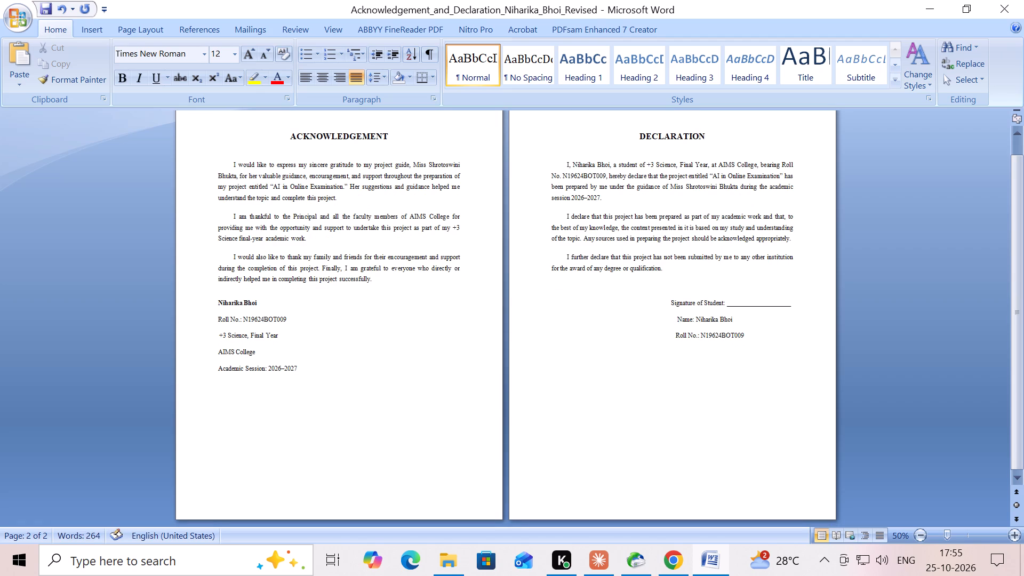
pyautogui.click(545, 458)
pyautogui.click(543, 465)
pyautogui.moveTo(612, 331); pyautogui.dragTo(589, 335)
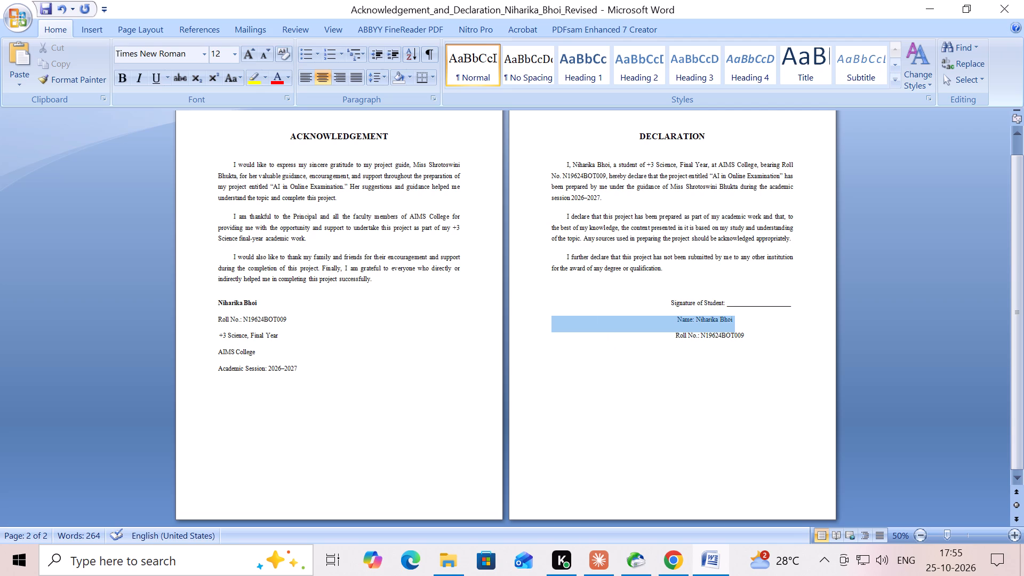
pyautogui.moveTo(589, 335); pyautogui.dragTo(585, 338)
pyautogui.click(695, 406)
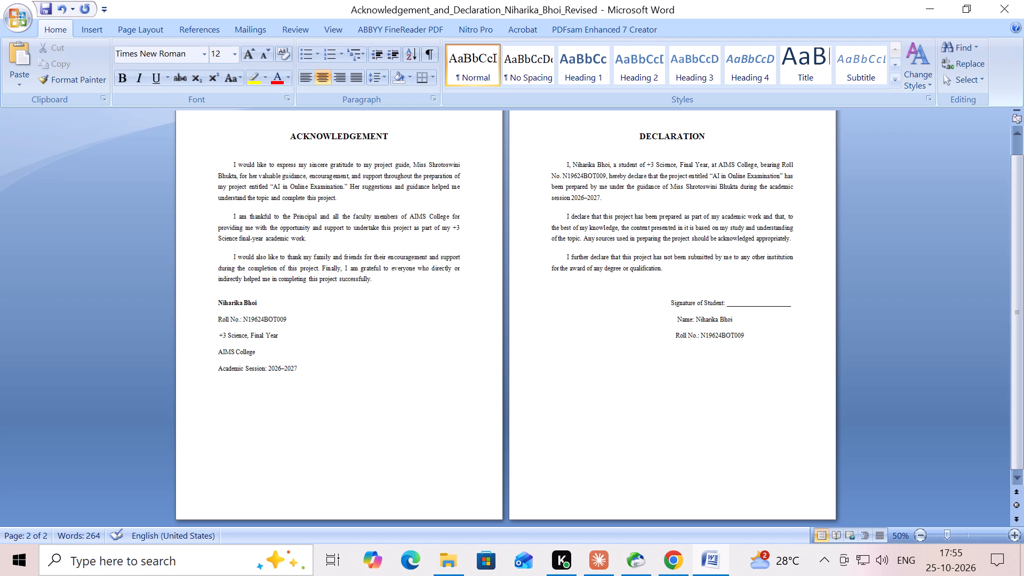
# Shift the student's name below the acknowledgement text toward the page's right margin with leading spaces.
pyautogui.click(213, 300)
pyautogui.press('space')
pyautogui.press('space')
pyautogui.press('space')
pyautogui.press('space')
pyautogui.press('space')
pyautogui.press('space')
pyautogui.press('space')
pyautogui.press('space')
pyautogui.press('space')
pyautogui.press('space')
pyautogui.press('space')
pyautogui.press('space')
pyautogui.press('space')
pyautogui.press('space')
pyautogui.press('space')
pyautogui.press('space')
pyautogui.press('space')
pyautogui.press('space')
pyautogui.press('space')
pyautogui.press('space')
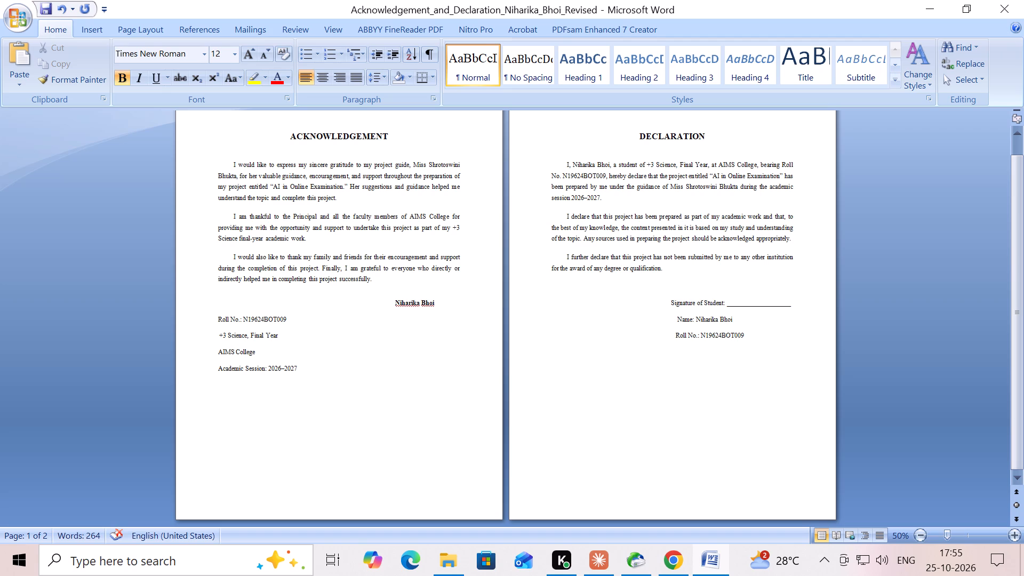
# Shift the acknowledgement's roll number line toward the right margin with leading spaces, keeping it on one line roughly beneath the student's name.
pyautogui.click(216, 320)
pyautogui.press('space')
pyautogui.press('space')
pyautogui.press('space')
pyautogui.press('space')
pyautogui.press('space')
pyautogui.press('space')
pyautogui.press('space')
pyautogui.press('space')
pyautogui.press('space')
pyautogui.press('space')
pyautogui.press('space')
pyautogui.press('space')
pyautogui.press('space')
pyautogui.press('space')
pyautogui.press('space')
pyautogui.press('space')
pyautogui.press('space')
pyautogui.press('space')
pyautogui.press('space')
pyautogui.press('space')
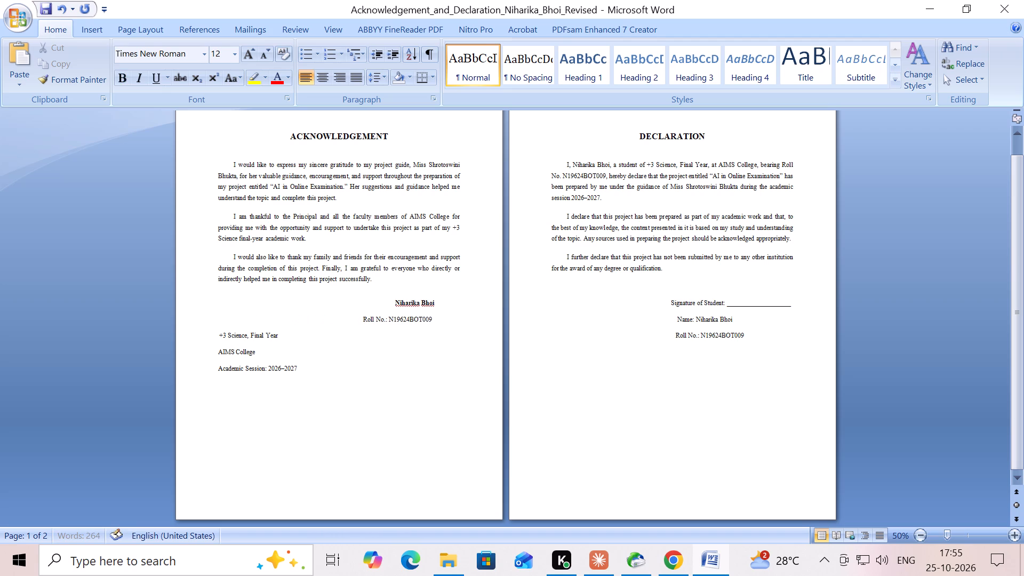
pyautogui.press('BackSpace')
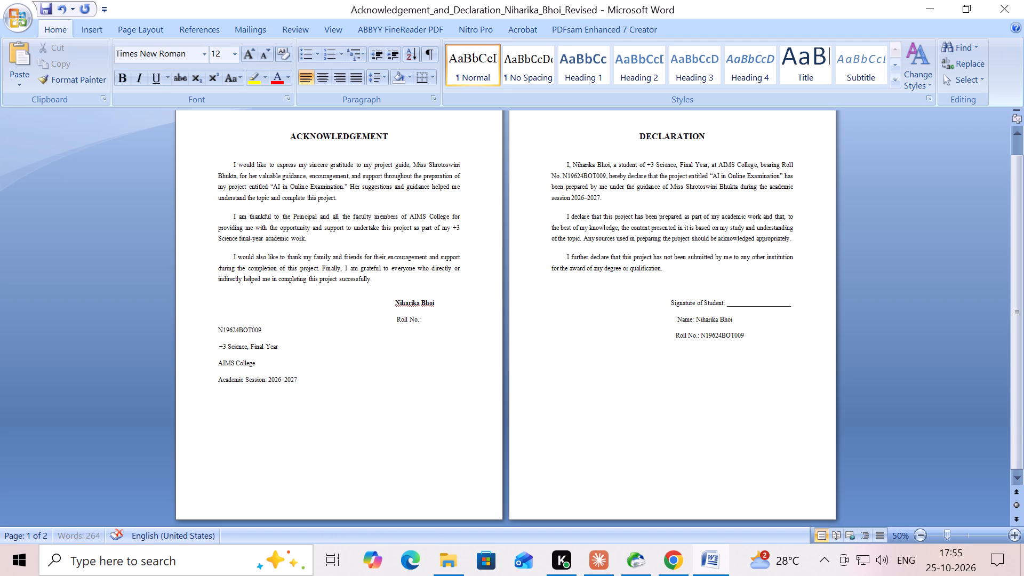
pyautogui.press('BackSpace')
pyautogui.press('BackSpace')
pyautogui.press('BackSpace')
pyautogui.press('BackSpace')
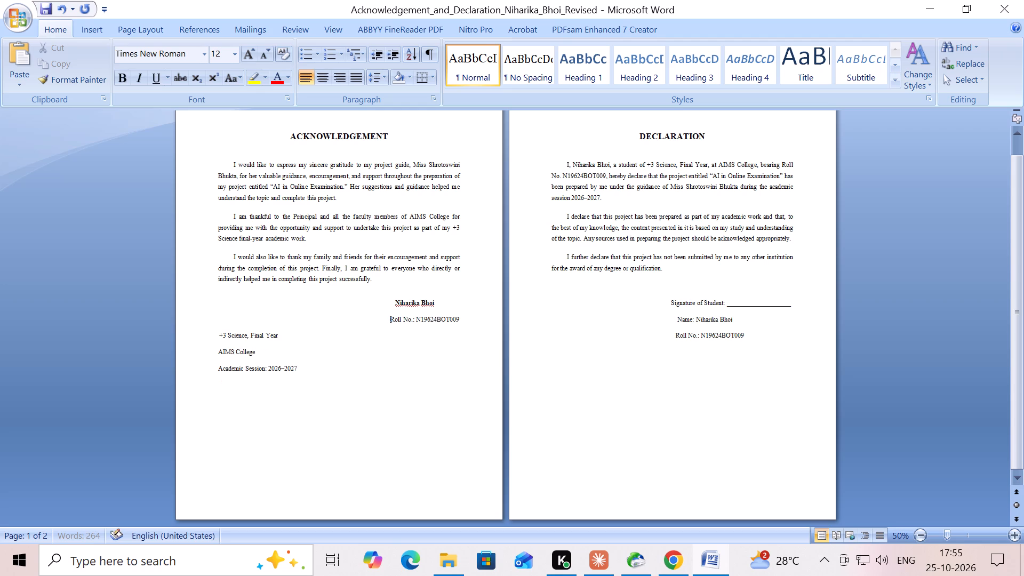
pyautogui.press('BackSpace')
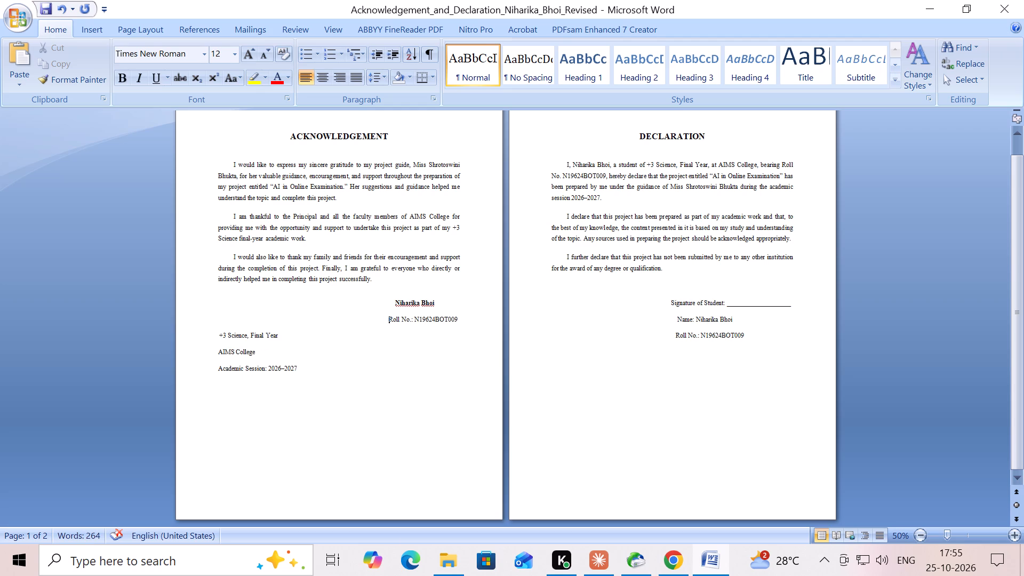
# Shift the "+3 Science, Final Year" line toward the right margin with leading spaces, roughly beneath the roll number line.
pyautogui.click(215, 333)
pyautogui.press('space')
pyautogui.press('space')
pyautogui.press('space')
pyautogui.press('space')
pyautogui.press('space')
pyautogui.press('space')
pyautogui.press('space')
pyautogui.press('space')
pyautogui.press('space')
pyautogui.press('space')
pyautogui.press('space')
pyautogui.press('space')
pyautogui.press('space')
pyautogui.press('space')
pyautogui.press('space')
pyautogui.press('space')
pyautogui.press('space')
pyautogui.press('space')
pyautogui.press('space')
pyautogui.press('space')
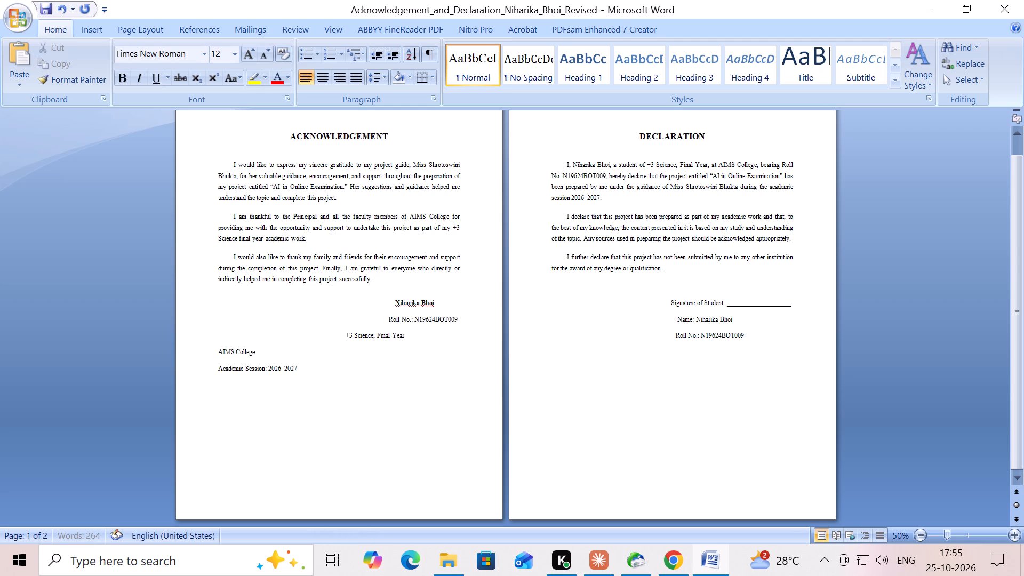
pyautogui.press('space')
pyautogui.press('space')
pyautogui.press('space')
pyautogui.press('space')
pyautogui.press('space')
pyautogui.press('space')
pyautogui.press('space')
pyautogui.press('space')
pyautogui.press('space')
pyautogui.press('space')
pyautogui.press('space')
pyautogui.press('space')
pyautogui.press('space')
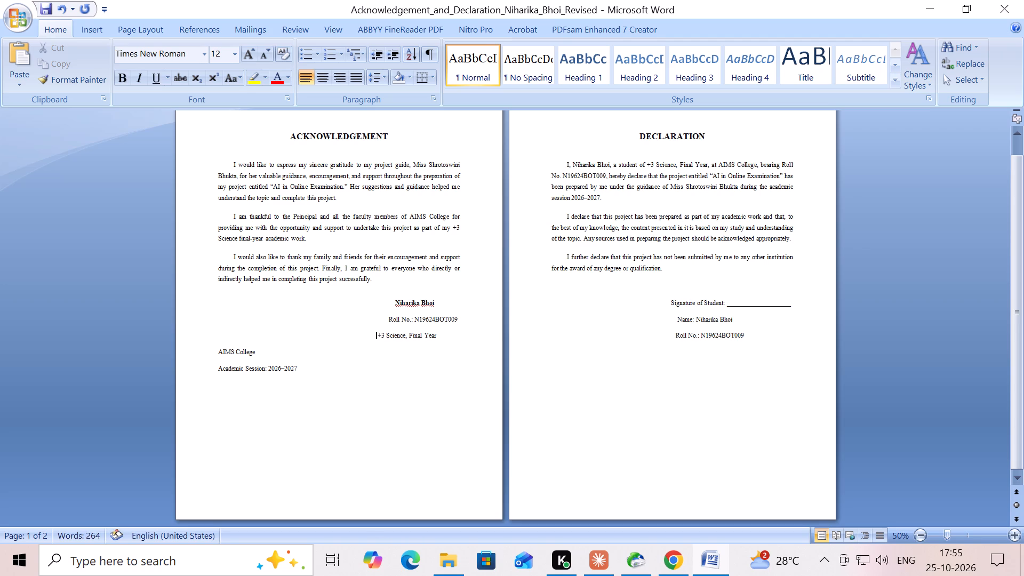
pyautogui.press('space')
# Shift the "AIMS College" line toward the right margin with leading spaces, roughly beneath the "+3 Science, Final Year" line.
pyautogui.click(215, 348)
pyautogui.press('space')
pyautogui.press('space')
pyautogui.press('space')
pyautogui.press('space')
pyautogui.press('space')
pyautogui.press('space')
pyautogui.press('space')
pyautogui.press('space')
pyautogui.press('space')
pyautogui.press('space')
pyautogui.press('space')
pyautogui.press('space')
pyautogui.press('space')
pyautogui.press('space')
pyautogui.press('space')
pyautogui.press('space')
pyautogui.press('space')
pyautogui.press('space')
pyautogui.press('space')
pyautogui.press('space')
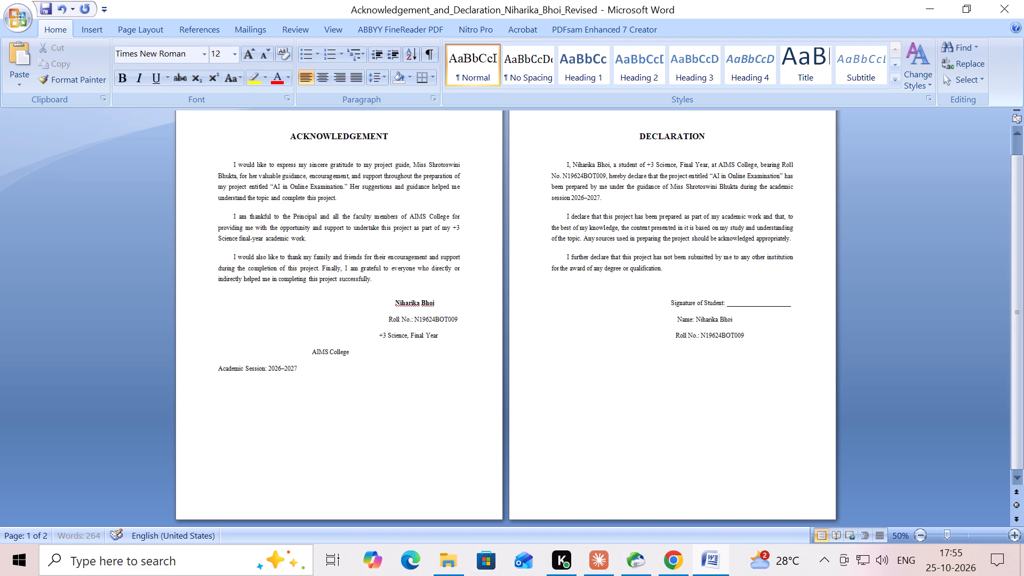
pyautogui.press('space')
pyautogui.press('space')
pyautogui.press('space')
pyautogui.press('space')
pyautogui.press('space')
pyautogui.press('space')
pyautogui.press('space')
pyautogui.press('space')
pyautogui.press('space')
pyautogui.press('space')
pyautogui.press('space')
pyautogui.press('space')
pyautogui.press('space')
pyautogui.press('space')
pyautogui.press('space')
pyautogui.press('space')
pyautogui.press('space')
pyautogui.press('space')
pyautogui.press('space')
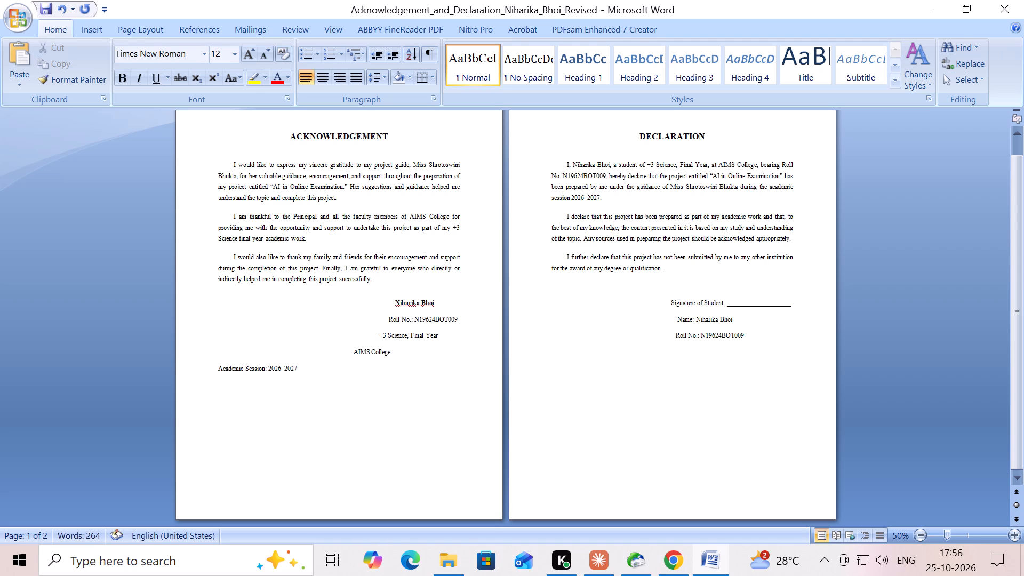
pyautogui.press('space')
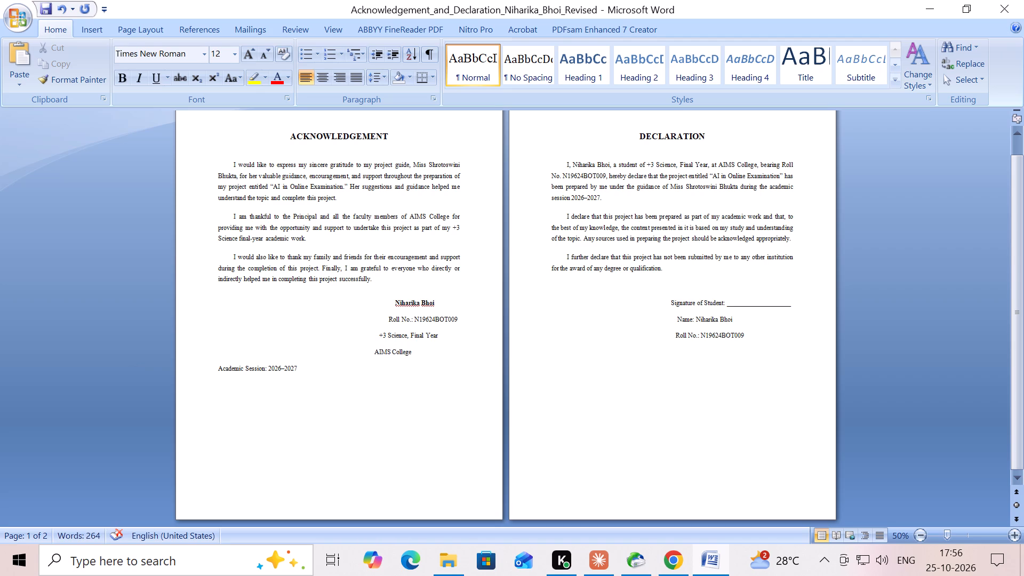
# Shift the acknowledgement's "Academic Session: 2026–2027" line toward the right margin with leading spaces, beneath the "AIMS College" line.
pyautogui.click(218, 366)
pyautogui.press('space')
pyautogui.press('space')
pyautogui.press('space')
pyautogui.press('space')
pyautogui.press('space')
pyautogui.press('space')
pyautogui.press('space')
pyautogui.press('space')
pyautogui.press('space')
pyautogui.press('space')
pyautogui.press('space')
pyautogui.press('space')
pyautogui.press('space')
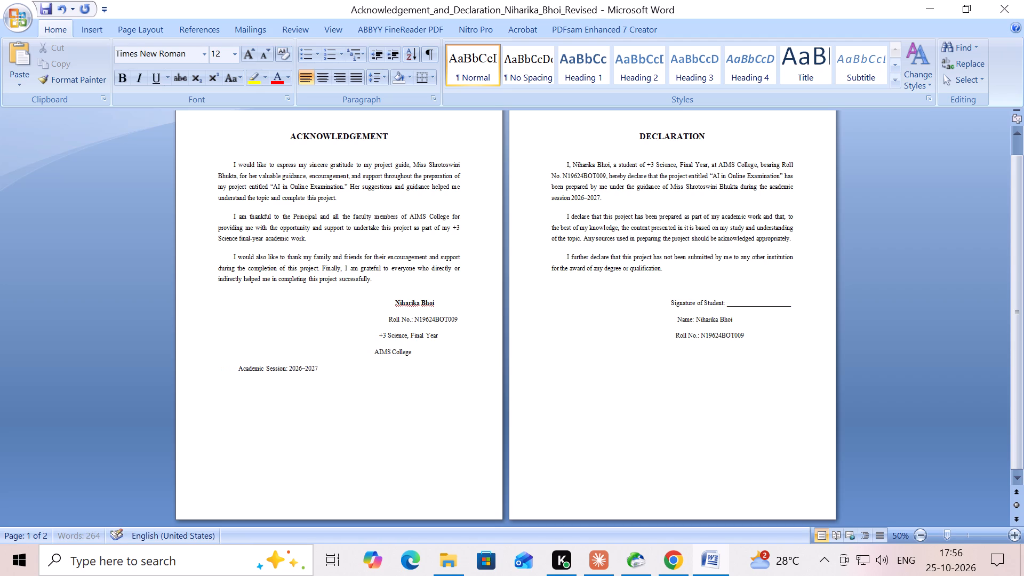
pyautogui.press('space')
pyautogui.press('space')
pyautogui.press('space')
pyautogui.press('space')
pyautogui.press('space')
pyautogui.press('space')
pyautogui.press('space')
pyautogui.press('space')
pyautogui.press('space')
pyautogui.press('space')
pyautogui.press('space')
pyautogui.press('space')
pyautogui.press('space')
pyautogui.press('space')
pyautogui.press('space')
pyautogui.press('space')
pyautogui.press('space')
pyautogui.press('space')
pyautogui.press('space')
pyautogui.press('space')
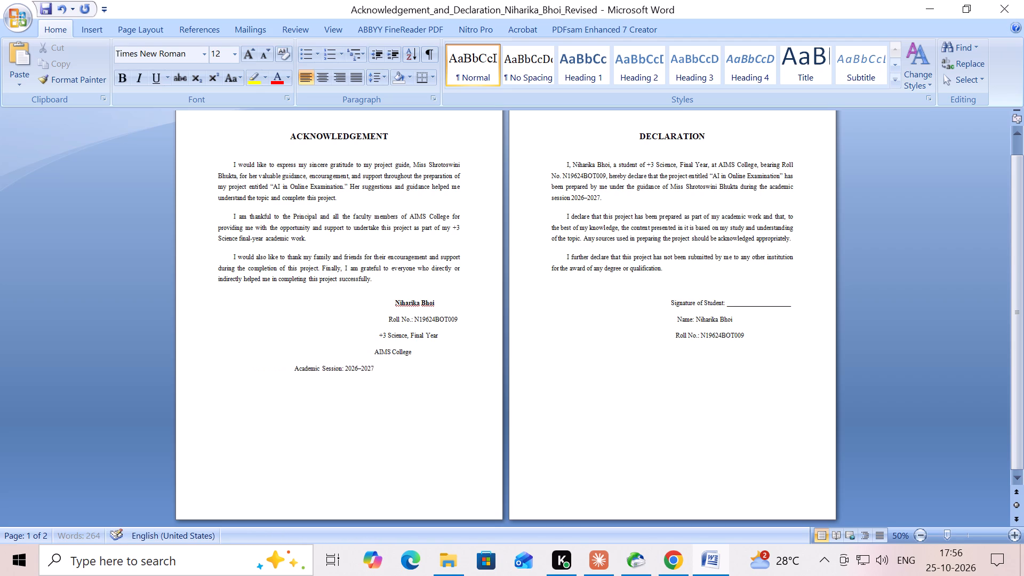
pyautogui.press('space')
pyautogui.press('space')
pyautogui.press('space')
pyautogui.press('space')
pyautogui.press('space')
pyautogui.press('space')
pyautogui.press('space')
pyautogui.press('space')
pyautogui.press('space')
pyautogui.press('space')
pyautogui.press('space')
pyautogui.press('space')
pyautogui.press('space')
pyautogui.press('space')
pyautogui.press('space')
pyautogui.press('space')
pyautogui.press('space')
pyautogui.press('space')
pyautogui.press('space')
pyautogui.press('space')
pyautogui.press('space')
pyautogui.press('space')
pyautogui.press('space')
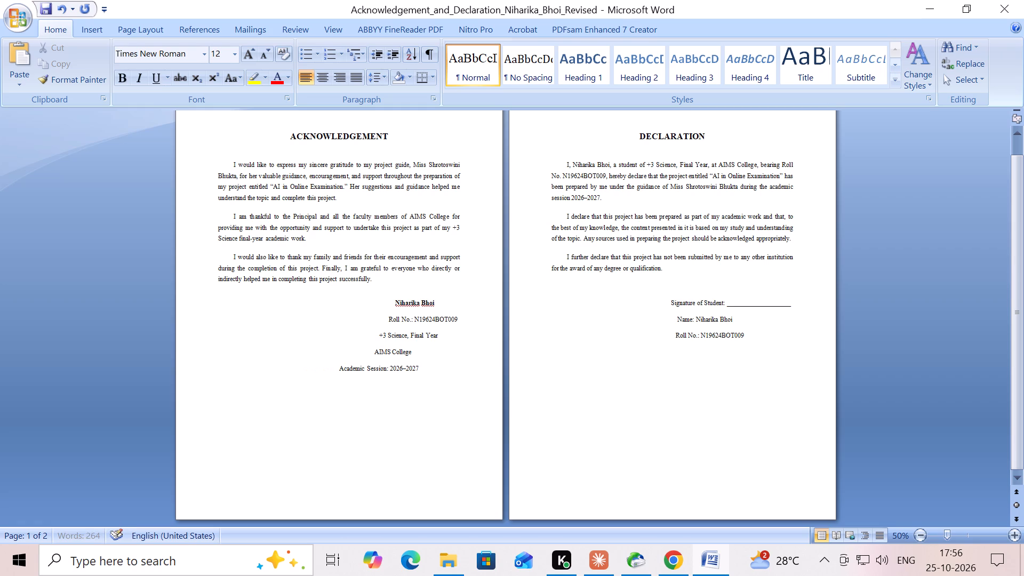
pyautogui.press('space')
pyautogui.press('space')
pyautogui.press('space')
pyautogui.press('space')
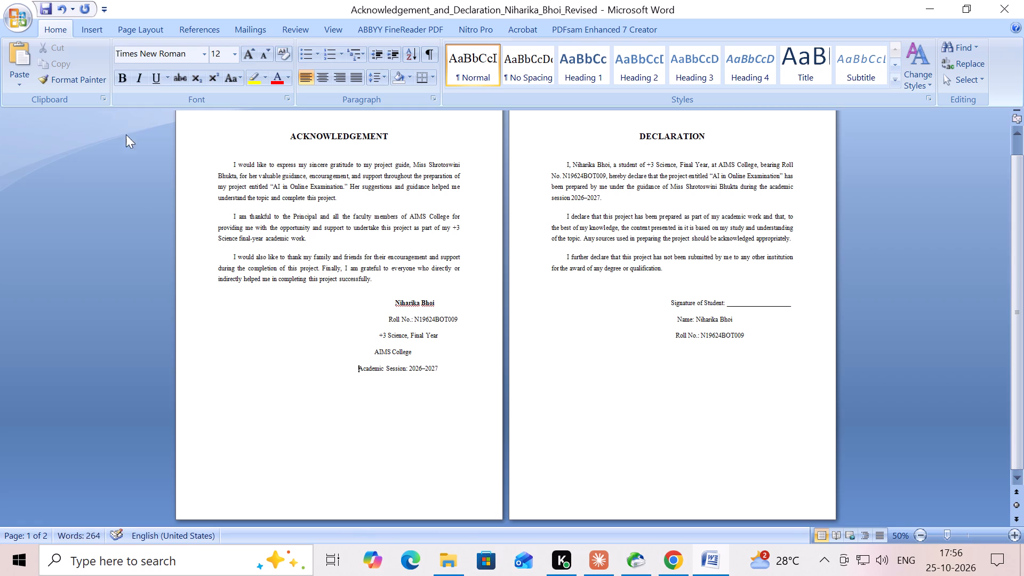
pyautogui.press('space')
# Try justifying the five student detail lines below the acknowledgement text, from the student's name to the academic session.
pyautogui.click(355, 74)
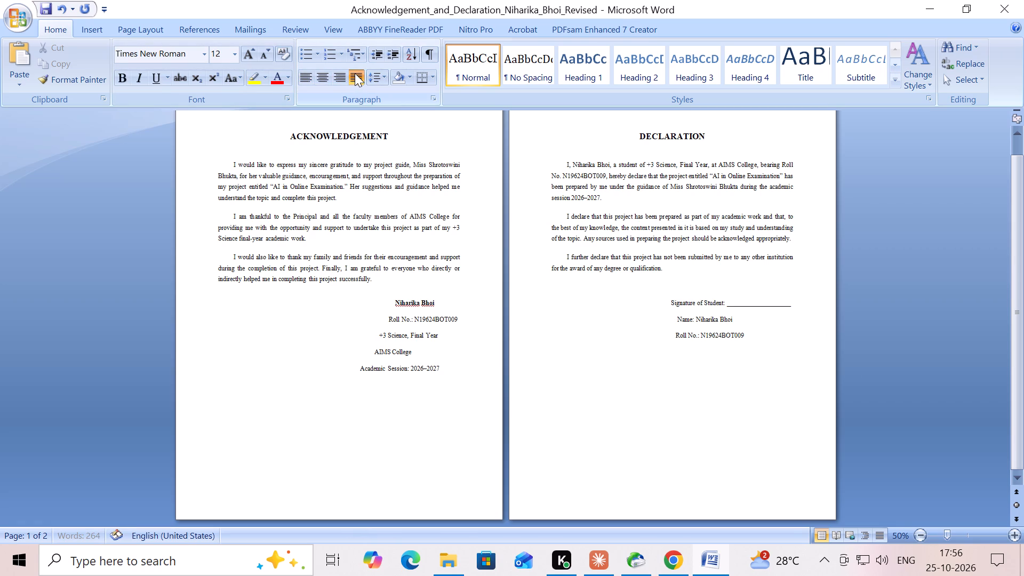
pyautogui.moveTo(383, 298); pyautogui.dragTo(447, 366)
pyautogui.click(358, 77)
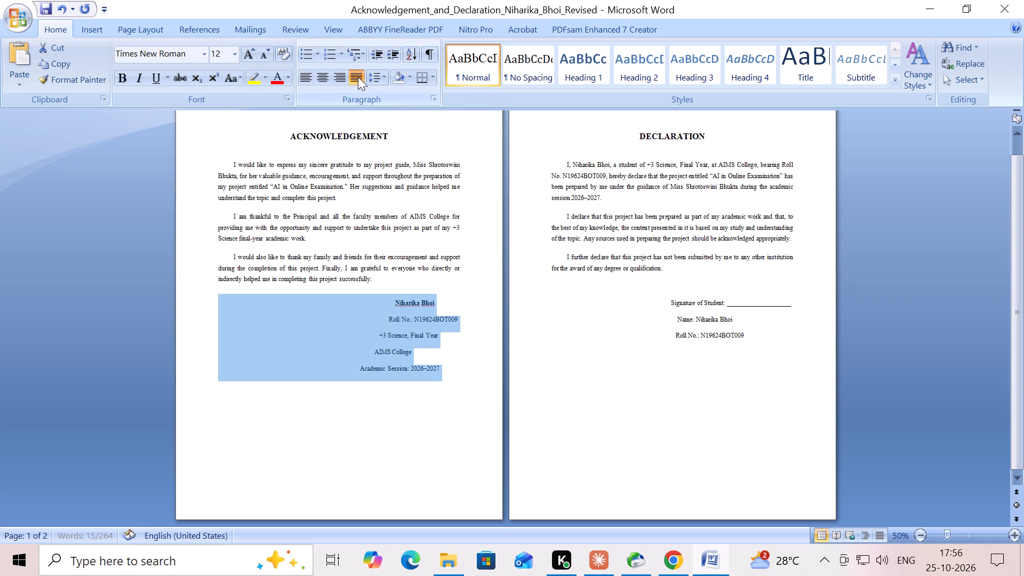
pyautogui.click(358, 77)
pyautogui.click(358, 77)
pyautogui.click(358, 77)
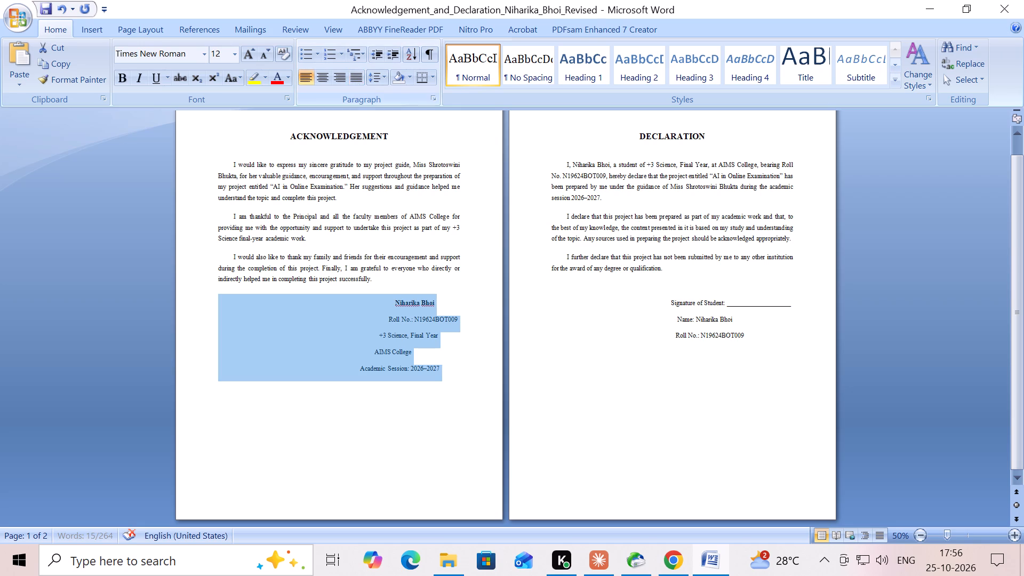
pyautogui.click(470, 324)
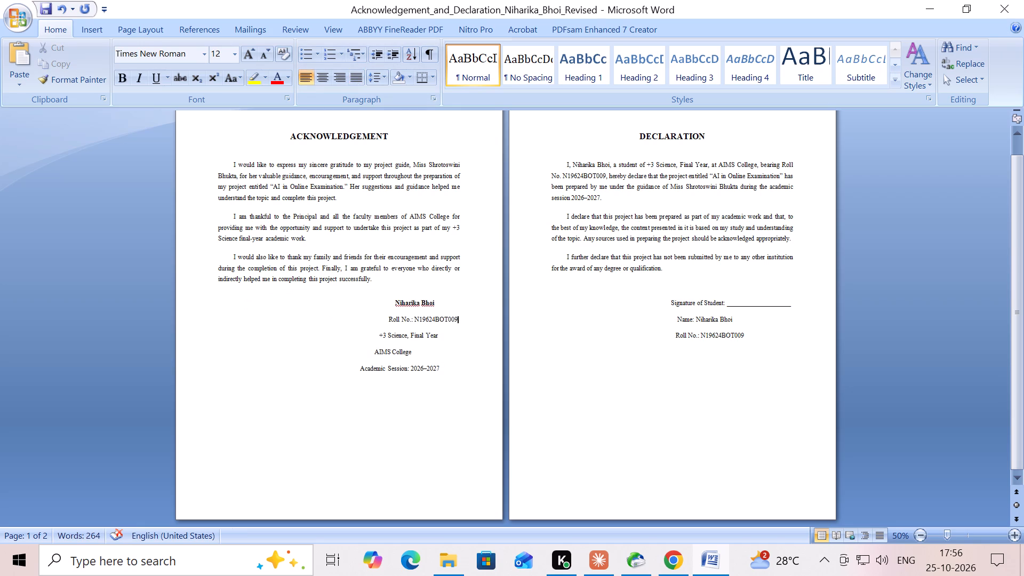
# Fine-tune the leading spaces of the acknowledgement's roll number and student name lines so both start at about the same position.
pyautogui.click(388, 317)
pyautogui.press('space')
pyautogui.press('space')
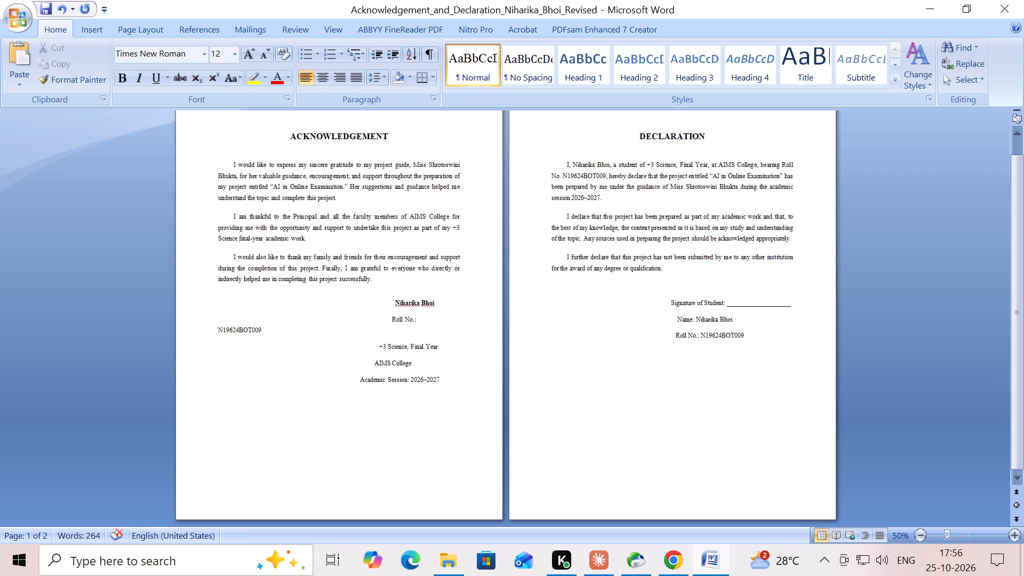
pyautogui.press('BackSpace')
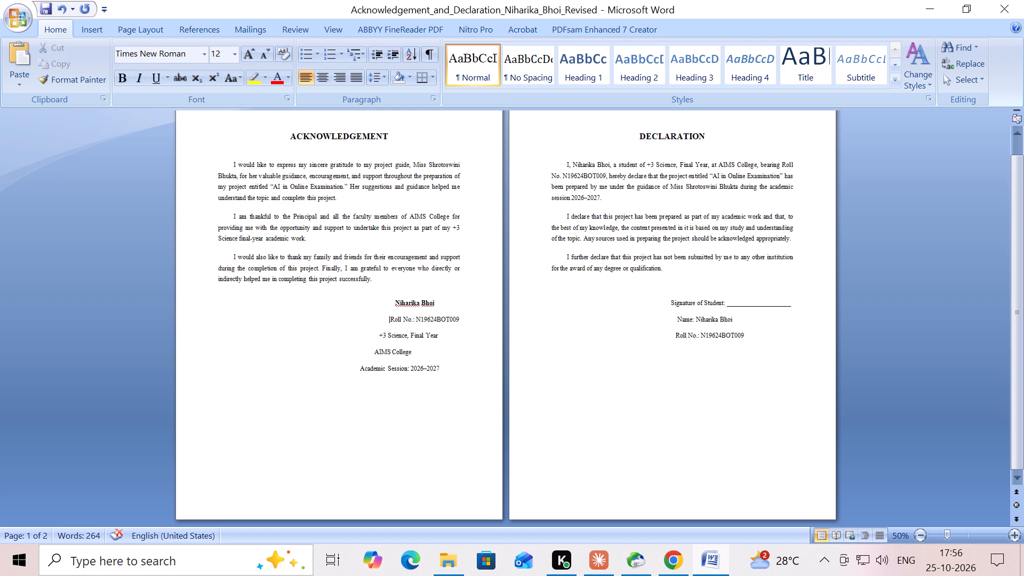
pyautogui.click(394, 298)
pyautogui.press('BackSpace')
pyautogui.press('BackSpace')
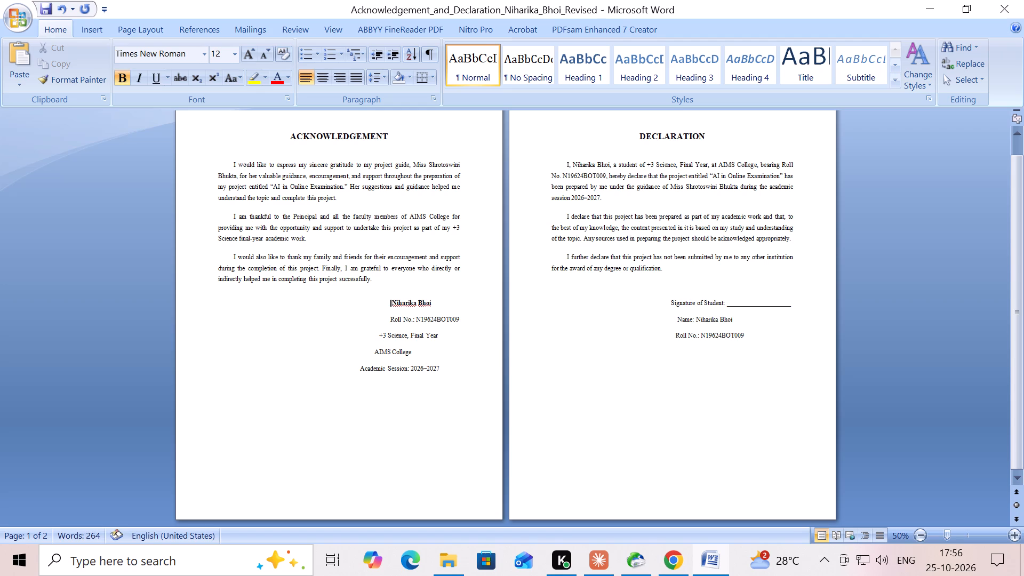
# Indent the "+3 Science, Final Year" line further with leading spaces so it starts roughly beneath the roll number line.
pyautogui.click(378, 334)
pyautogui.press('space')
pyautogui.press('space')
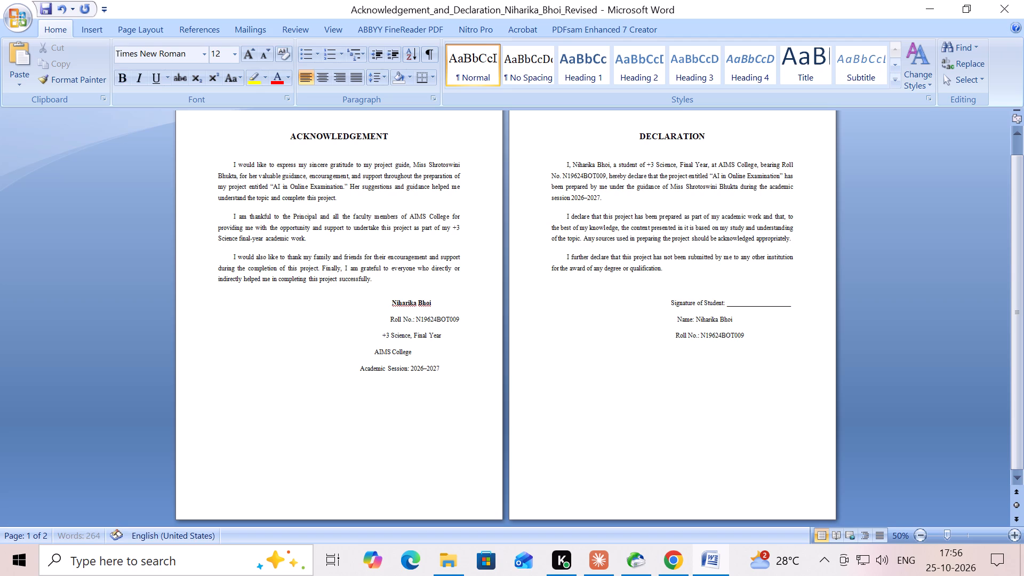
pyautogui.press('space')
pyautogui.press('space')
pyautogui.press('space')
pyautogui.press('space')
pyautogui.press('space')
pyautogui.press('BackSpace')
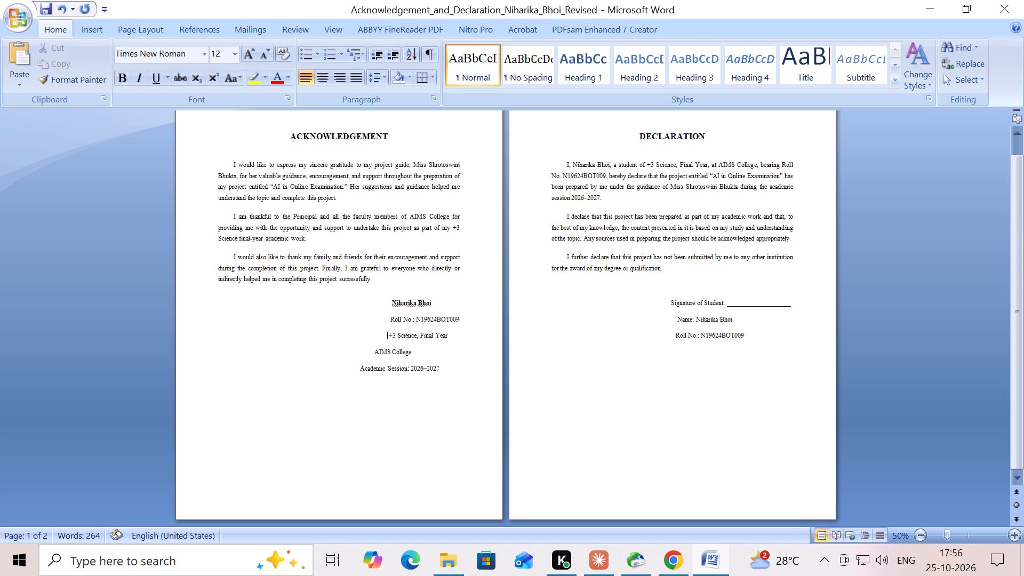
# Indent the "AIMS College" line further with leading spaces so it starts in line with the detail lines above it.
pyautogui.click(370, 350)
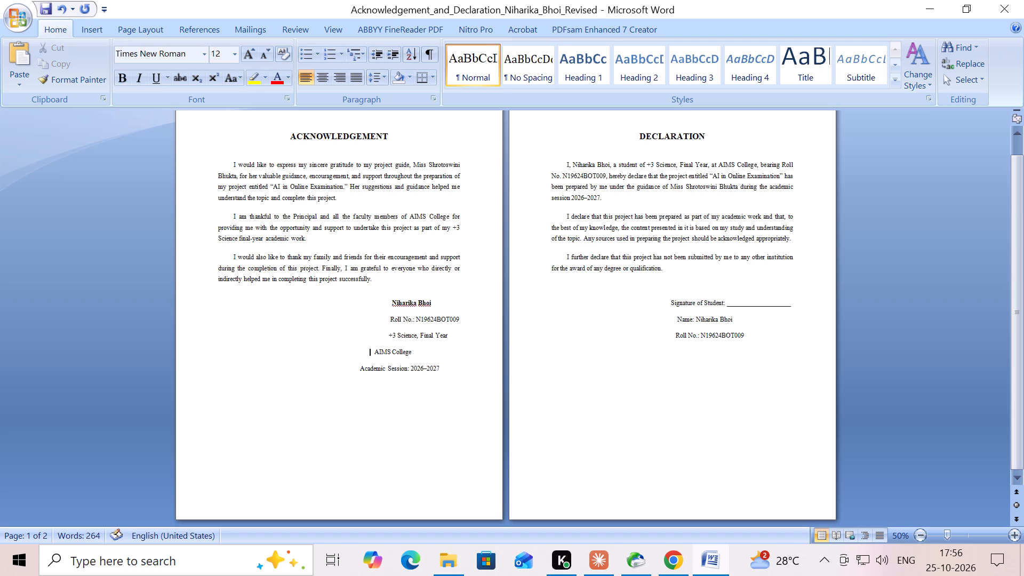
pyautogui.click(374, 349)
pyautogui.press('space')
pyautogui.press('space')
pyautogui.press('space')
pyautogui.press('space')
pyautogui.press('space')
pyautogui.press('space')
pyautogui.press('space')
pyautogui.press('space')
pyautogui.press('space')
pyautogui.press('space')
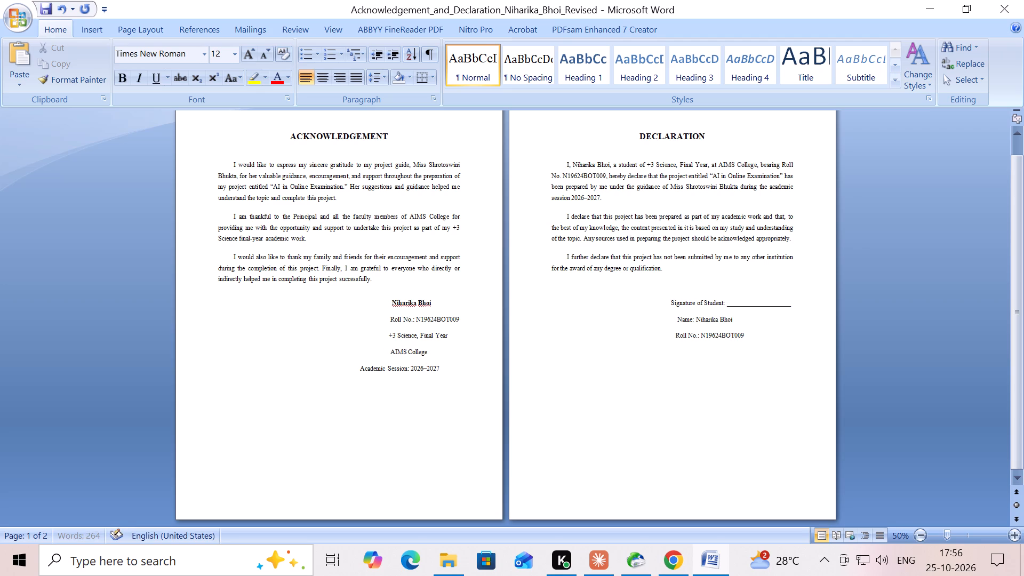
# Indent the "Academic Session: 2026–2027" line further with leading spaces, as far right as it fits on one line.
pyautogui.click(356, 366)
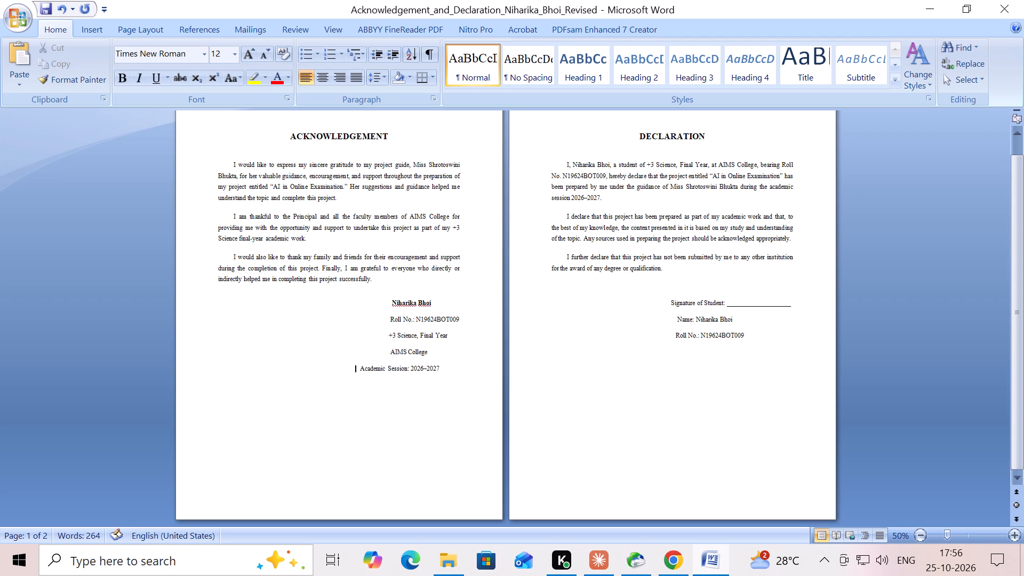
pyautogui.click(358, 366)
pyautogui.press('space')
pyautogui.press('space')
pyautogui.press('space')
pyautogui.press('space')
pyautogui.press('space')
pyautogui.press('space')
pyautogui.press('space')
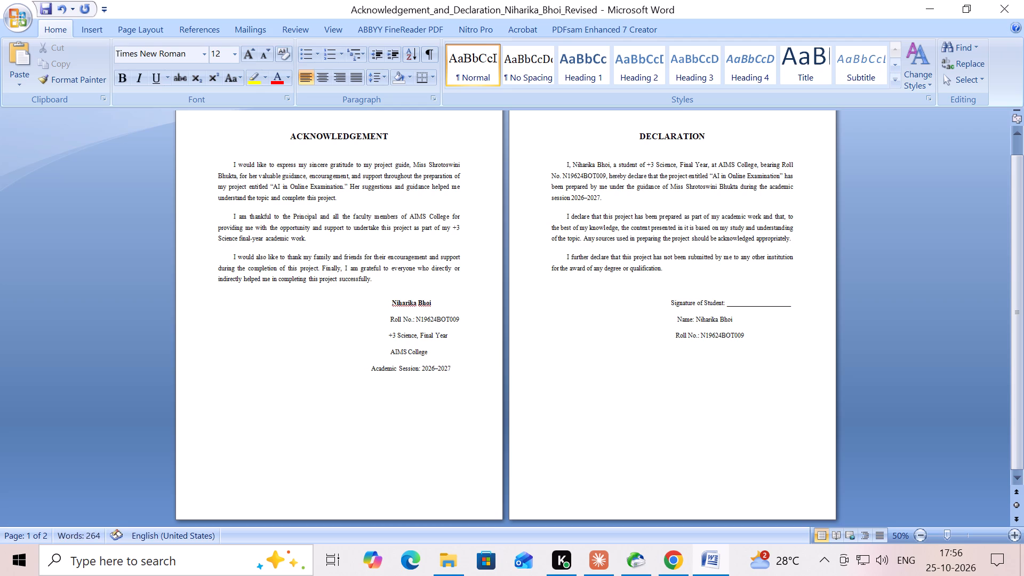
pyautogui.press('space')
pyautogui.press('space')
pyautogui.press('space')
pyautogui.press('space')
pyautogui.press('space')
pyautogui.press('space')
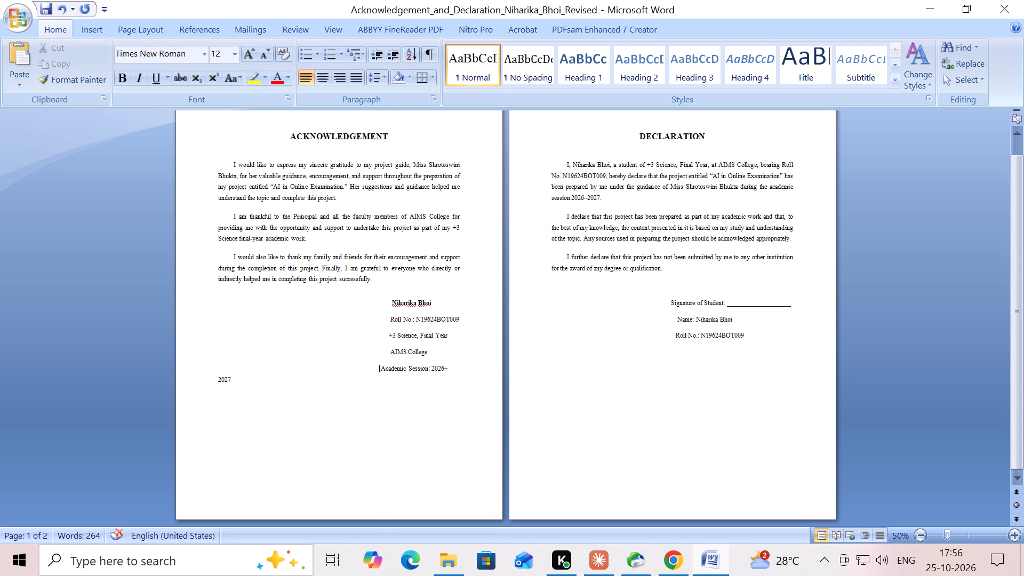
pyautogui.press('BackSpace')
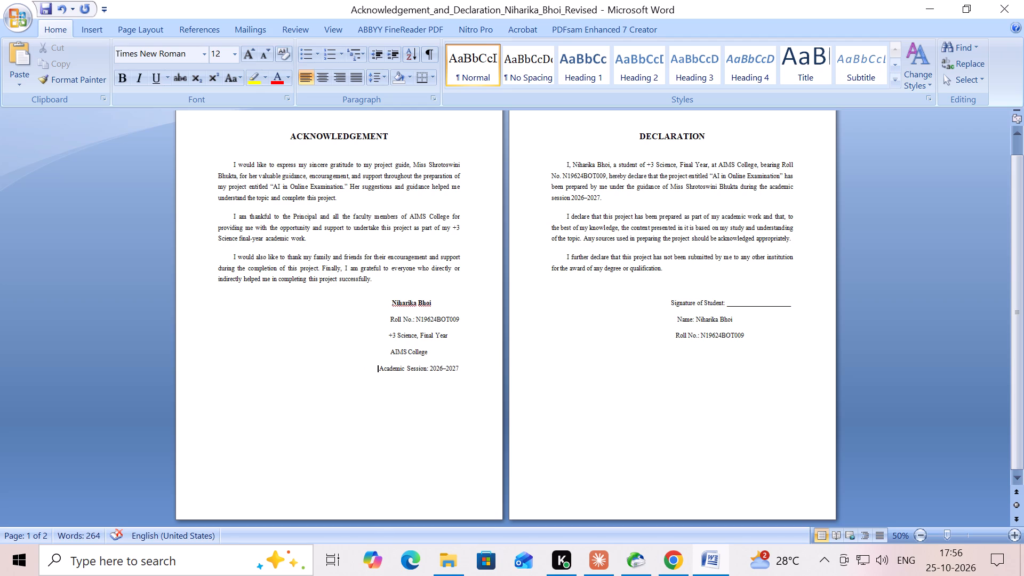
# Ignore the spelling flags on both words of the student's name below the acknowledgement text.
pyautogui.click(402, 303)
pyautogui.rightClick(402, 303)
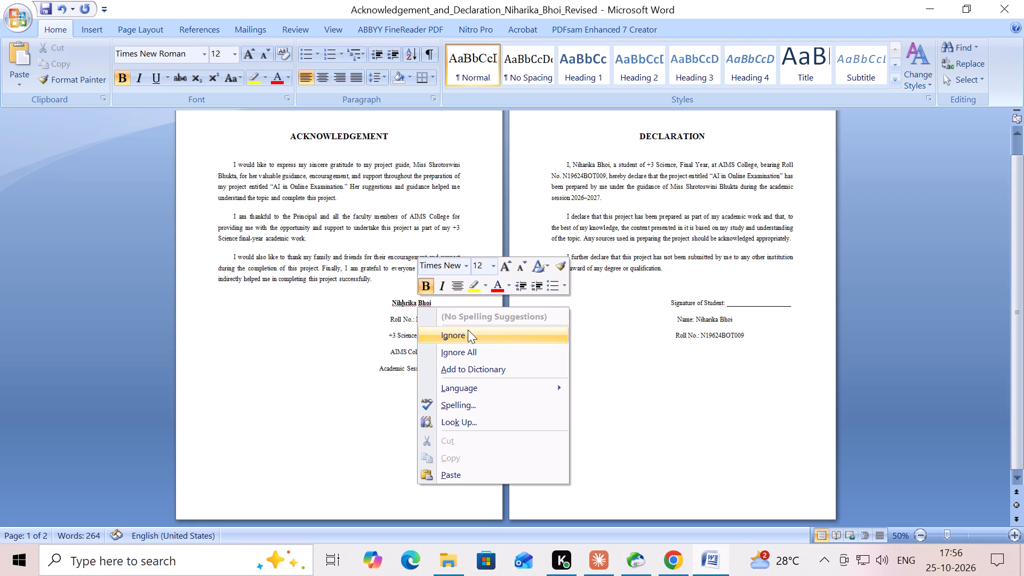
pyautogui.click(468, 330)
pyautogui.click(424, 302)
pyautogui.rightClick(424, 302)
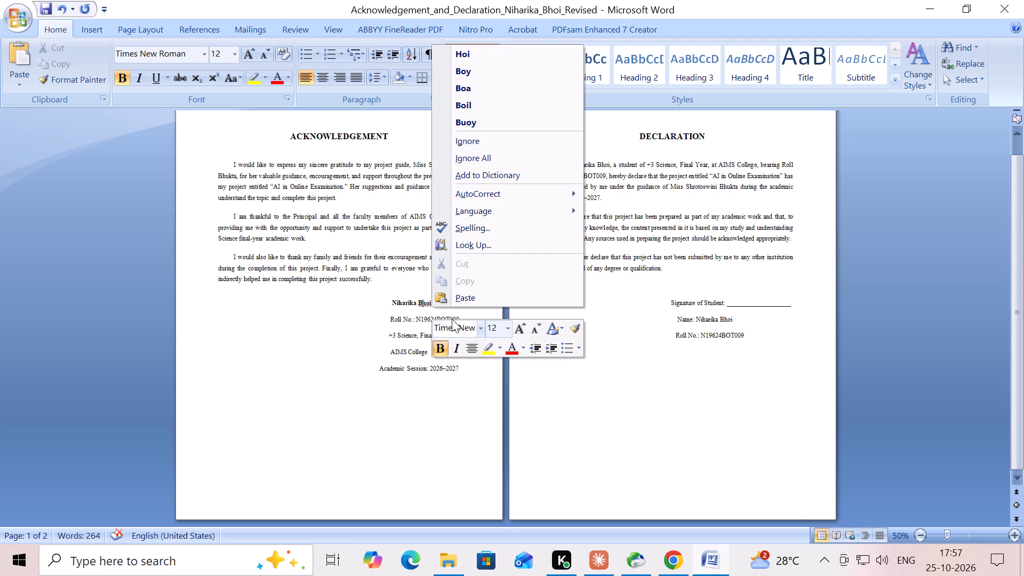
pyautogui.click(470, 138)
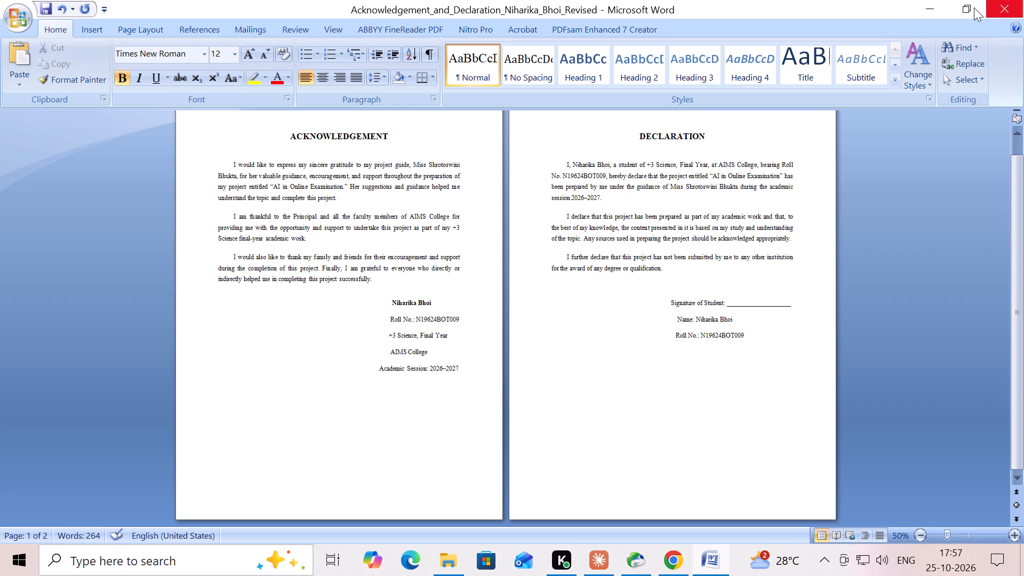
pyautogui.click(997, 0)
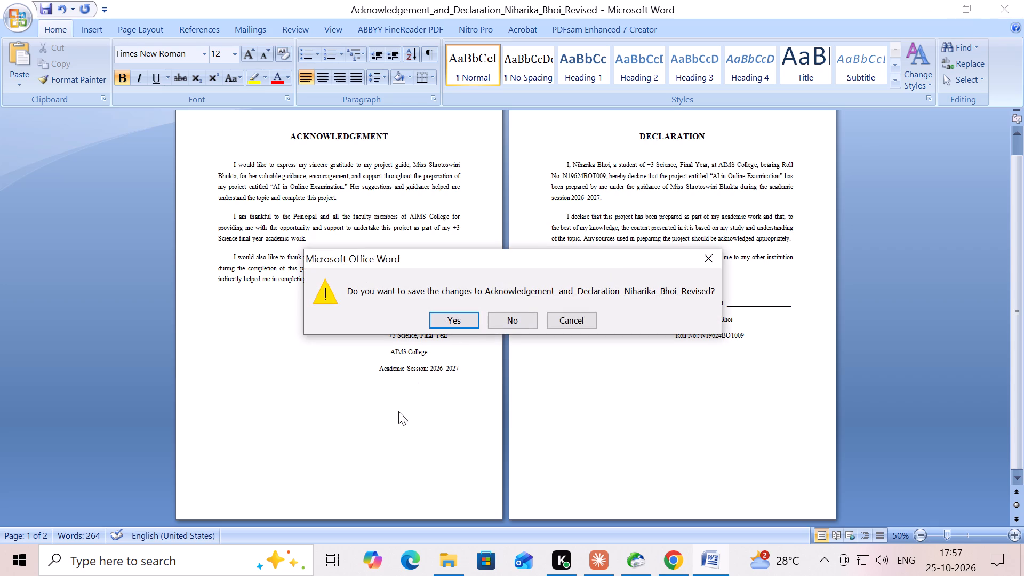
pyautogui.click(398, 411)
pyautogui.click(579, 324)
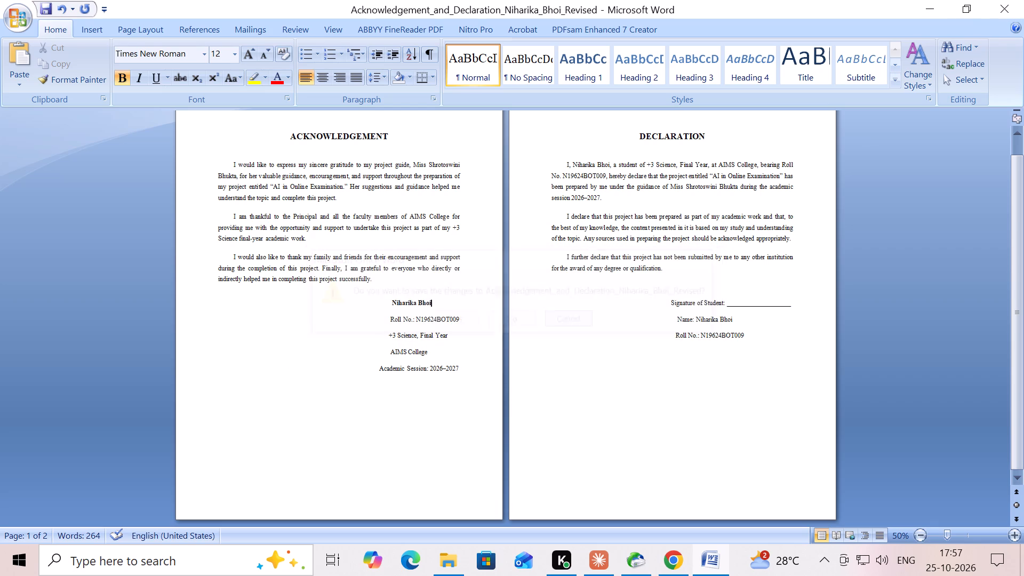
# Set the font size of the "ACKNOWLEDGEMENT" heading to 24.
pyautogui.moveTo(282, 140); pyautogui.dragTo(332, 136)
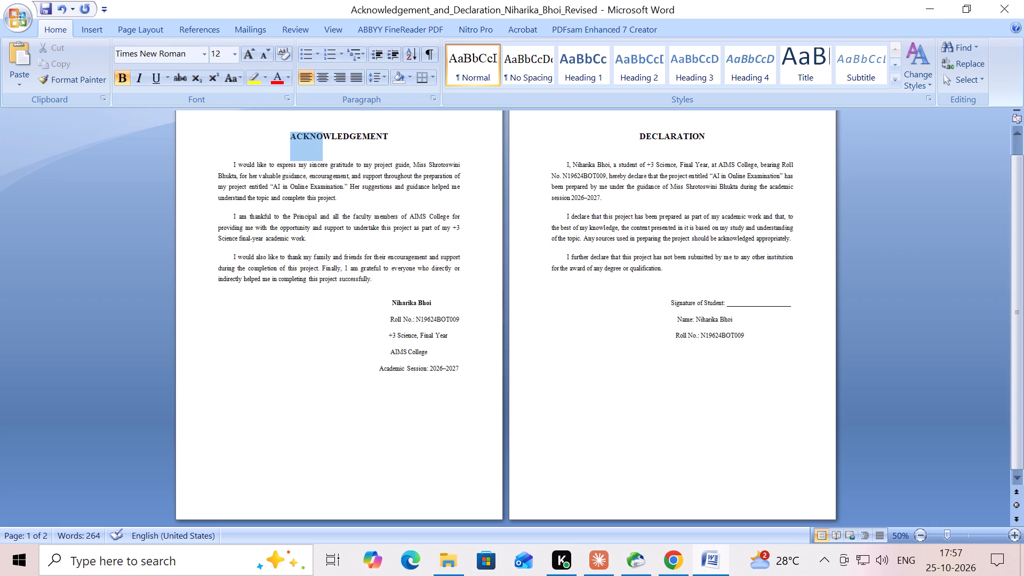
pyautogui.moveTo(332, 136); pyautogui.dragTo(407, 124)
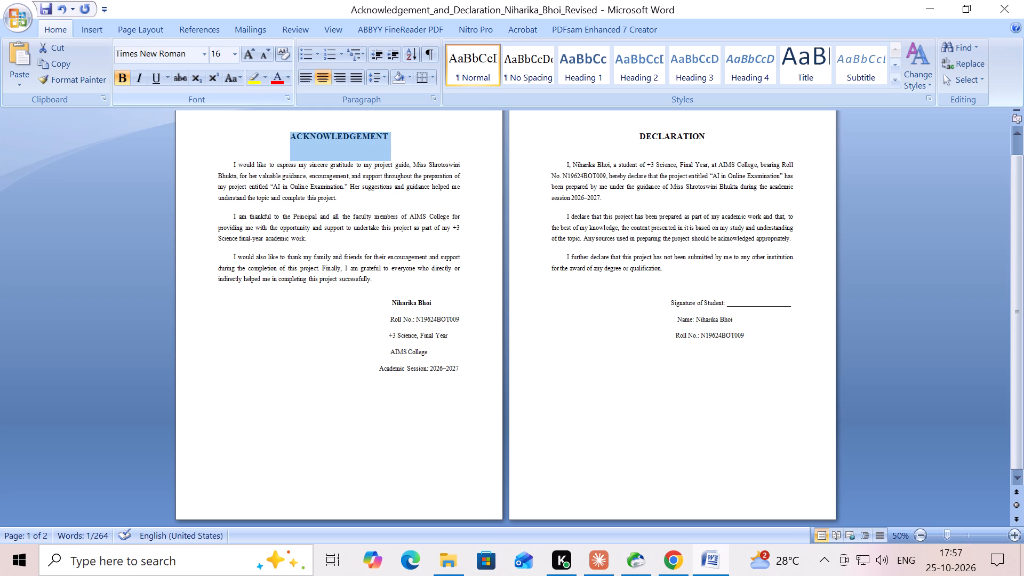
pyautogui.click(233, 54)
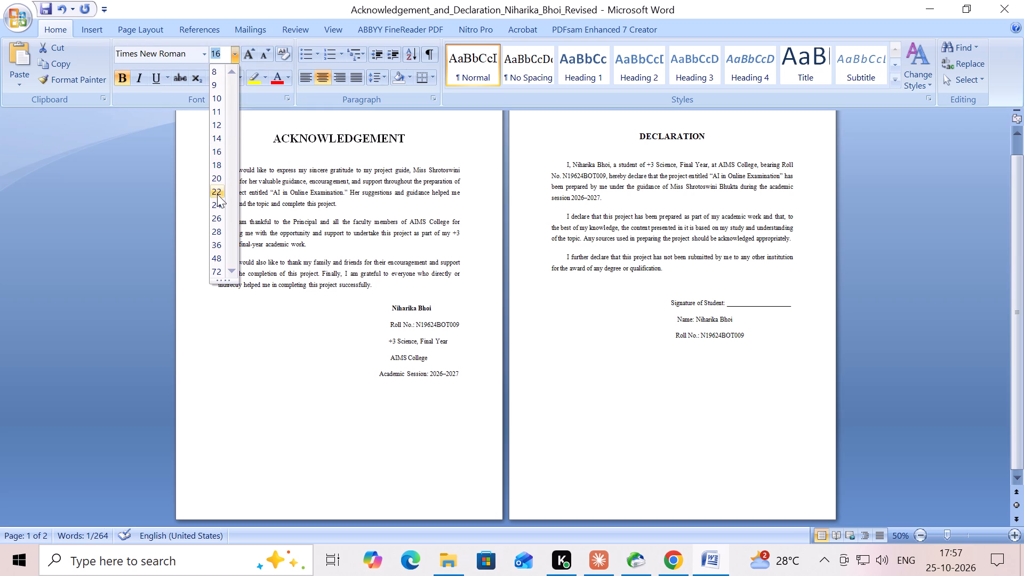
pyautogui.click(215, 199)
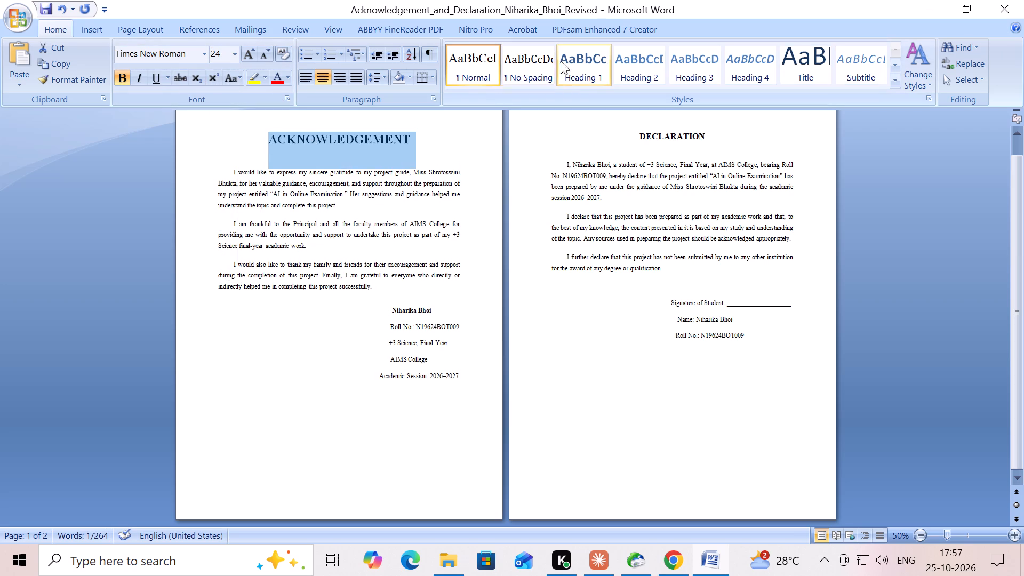
# Apply the Heading 1 style to the "ACKNOWLEDGEMENT" heading.
pyautogui.click(594, 69)
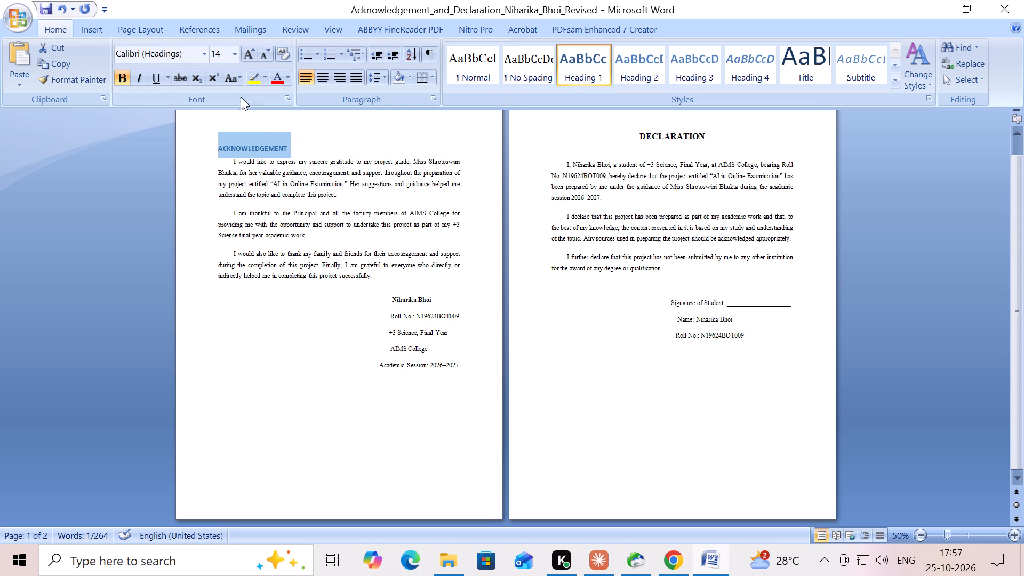
# Set the "ACKNOWLEDGEMENT" heading to font size 26, trying Arial Black before choosing the Algerian font.
pyautogui.click(233, 61)
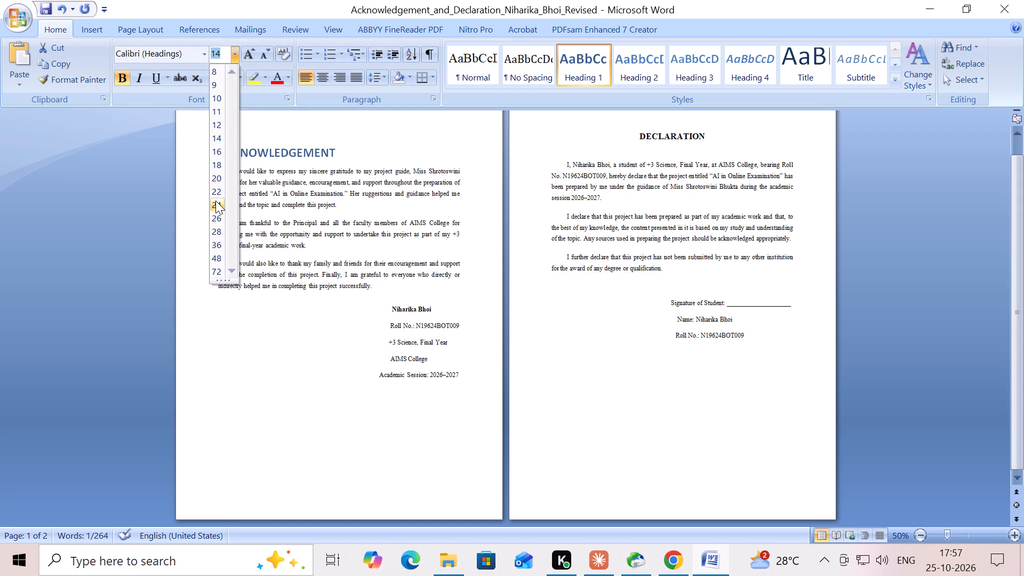
pyautogui.click(214, 218)
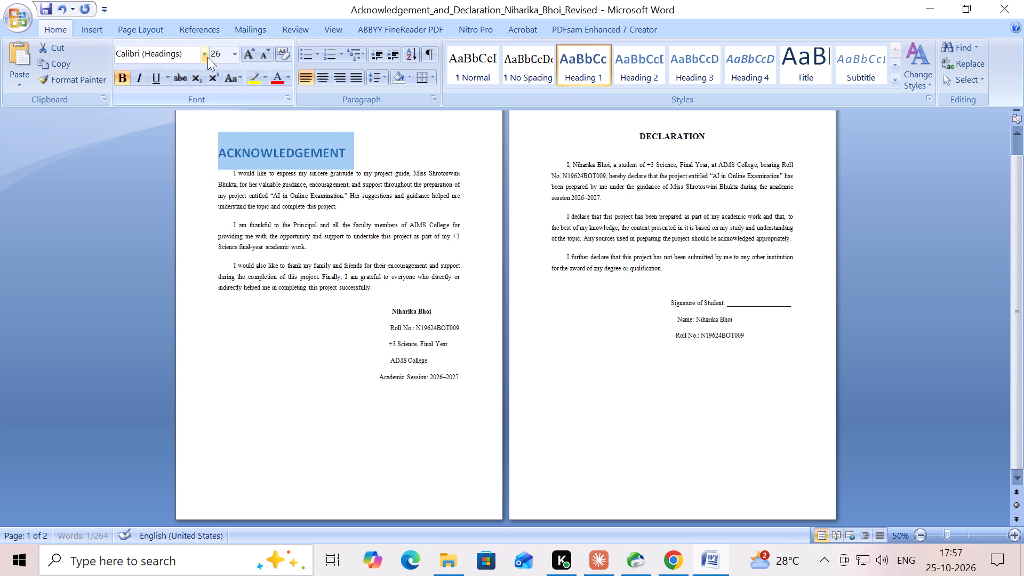
pyautogui.click(207, 57)
pyautogui.click(206, 138)
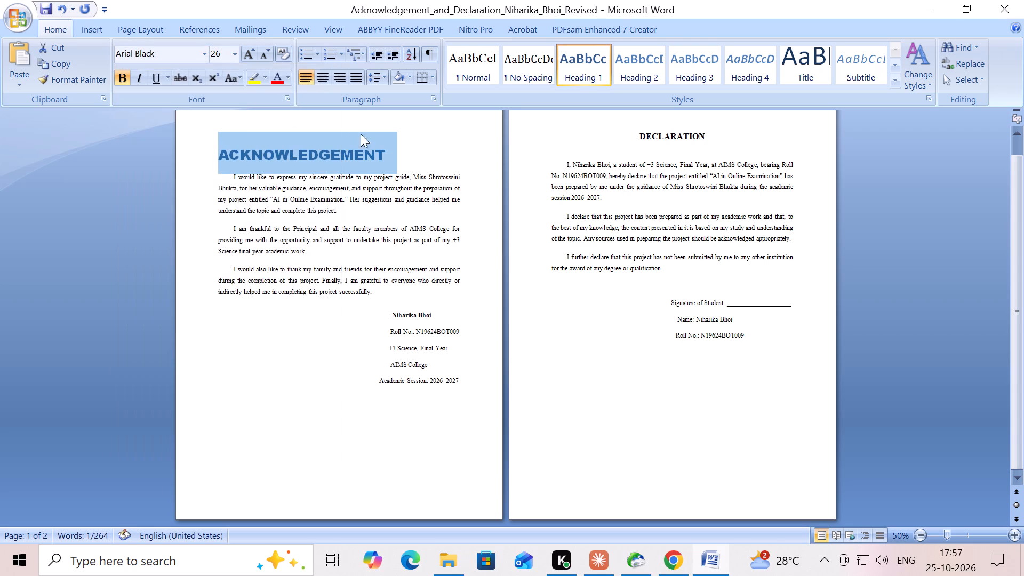
pyautogui.click(201, 58)
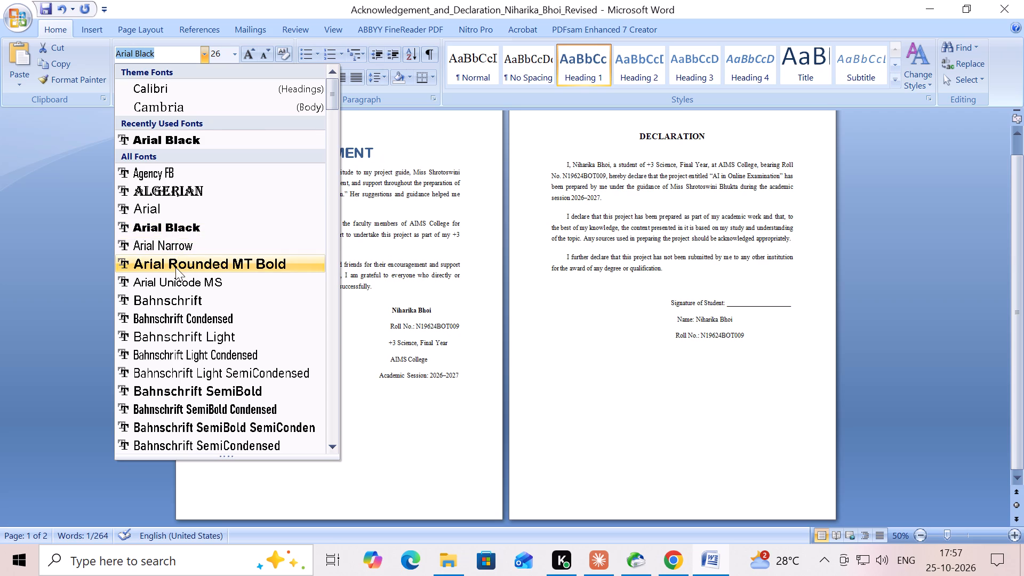
pyautogui.click(171, 189)
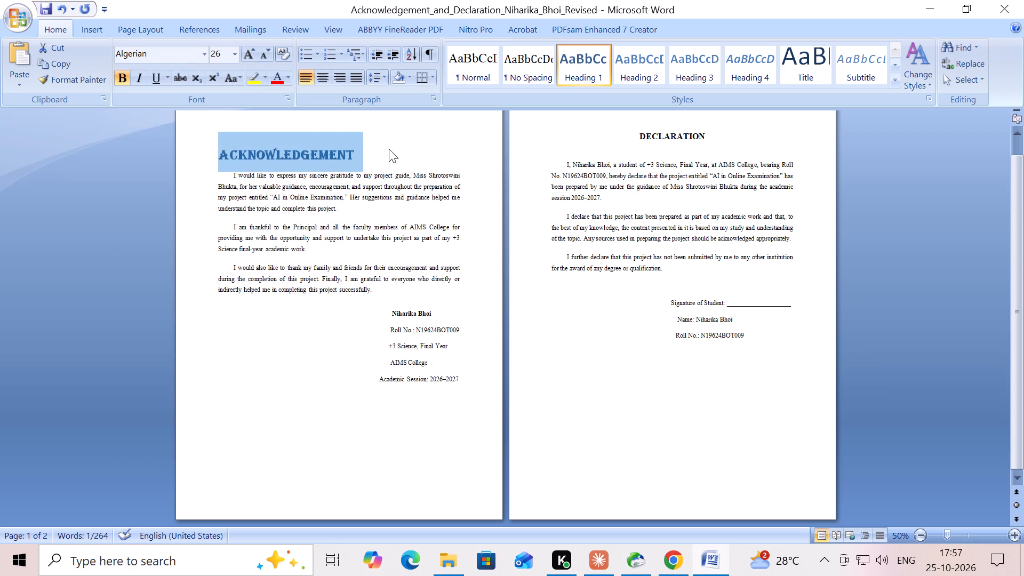
# Shift the "ACKNOWLEDGEMENT" heading toward the middle of its page with leading spaces.
pyautogui.click(389, 149)
pyautogui.click(218, 153)
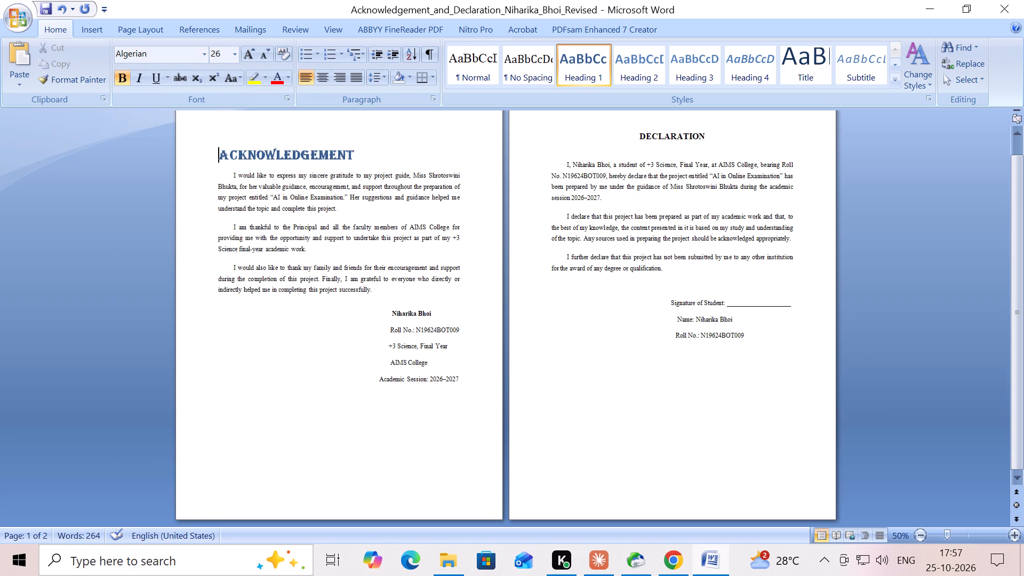
pyautogui.press('space')
pyautogui.press('space')
pyautogui.press('space')
pyautogui.press('space')
pyautogui.press('space')
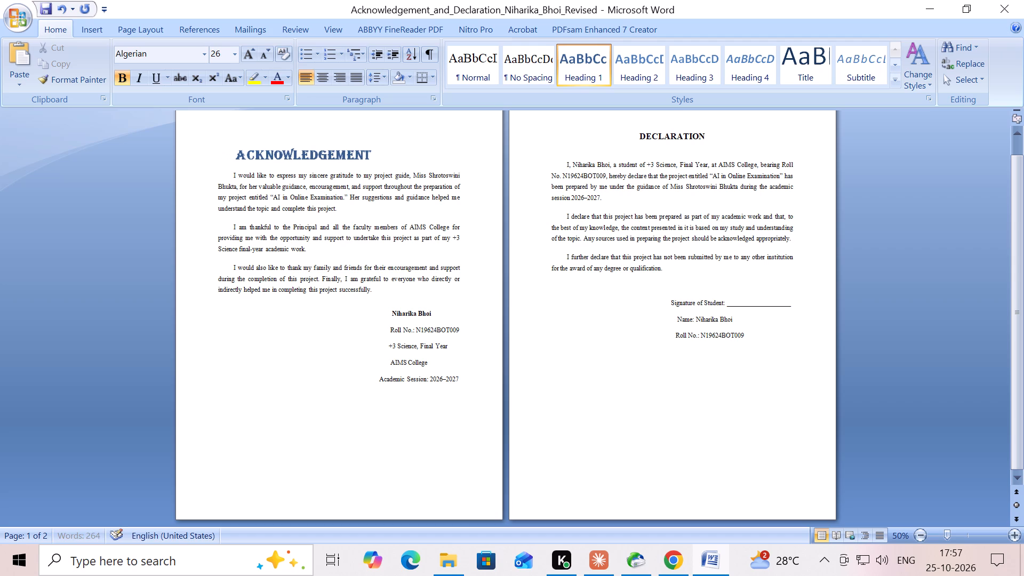
pyautogui.press('space')
pyautogui.press('space')
pyautogui.press('space')
pyautogui.press('space')
pyautogui.press('space')
pyautogui.press('space')
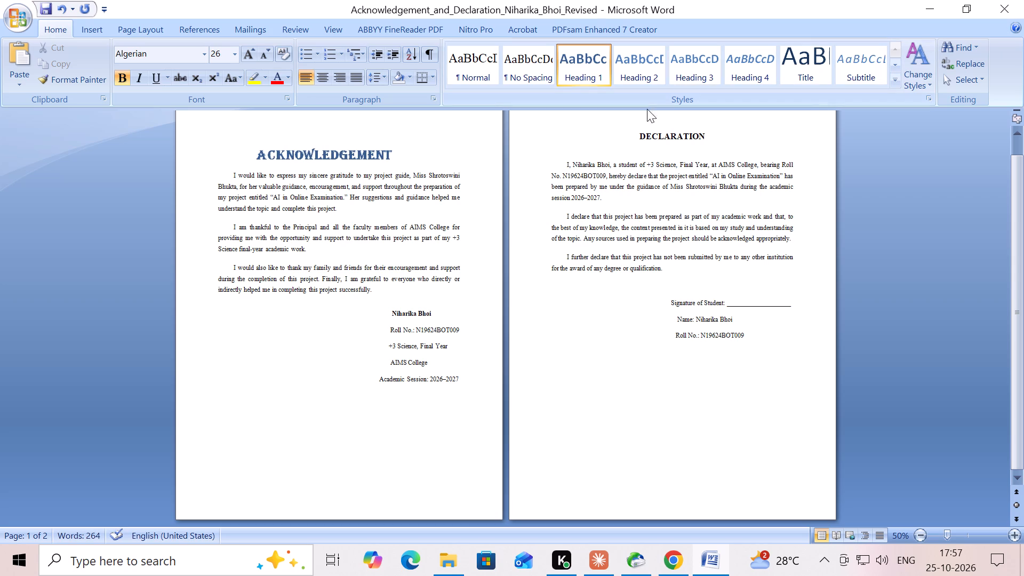
# Restyle the "DECLARATION" heading with the Heading 1 style, font size 26 and the Algerian font.
pyautogui.moveTo(718, 139); pyautogui.dragTo(627, 149)
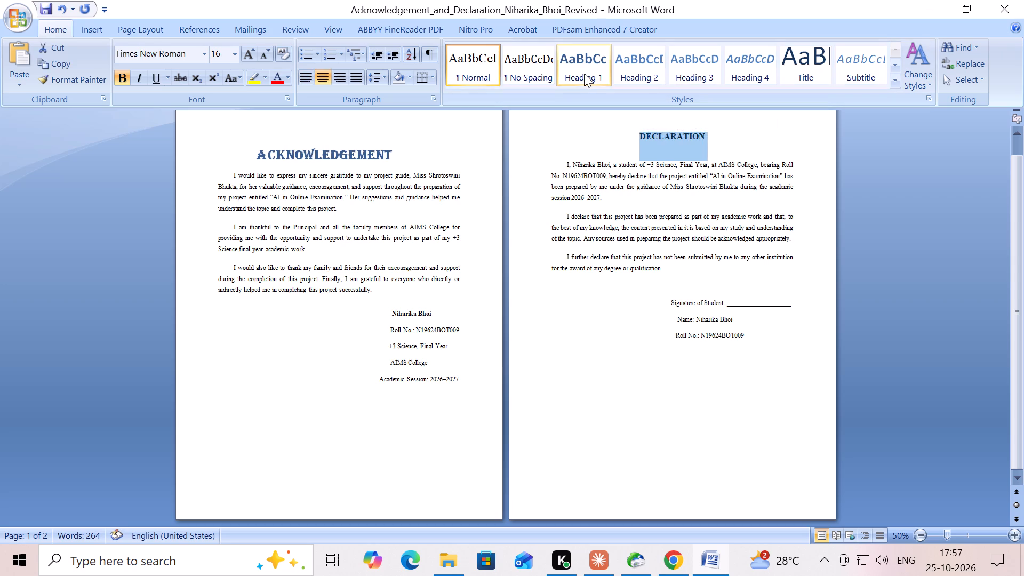
pyautogui.click(584, 74)
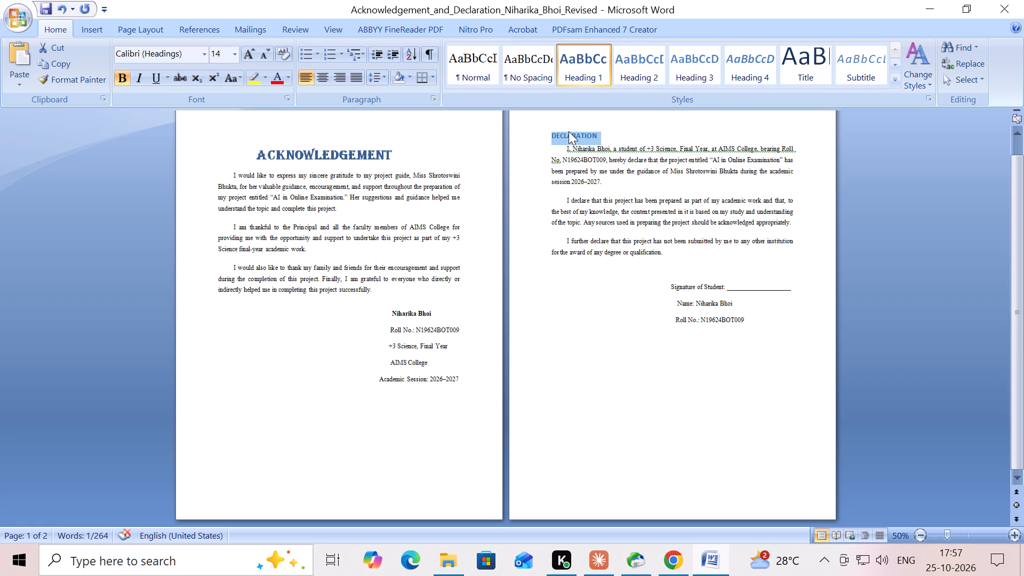
pyautogui.click(235, 57)
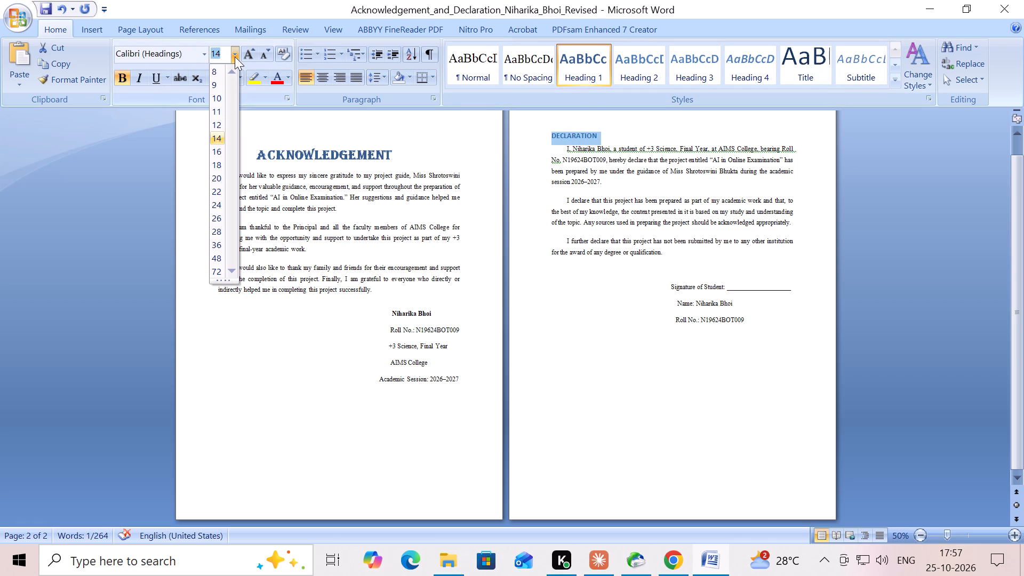
pyautogui.click(220, 218)
pyautogui.click(204, 52)
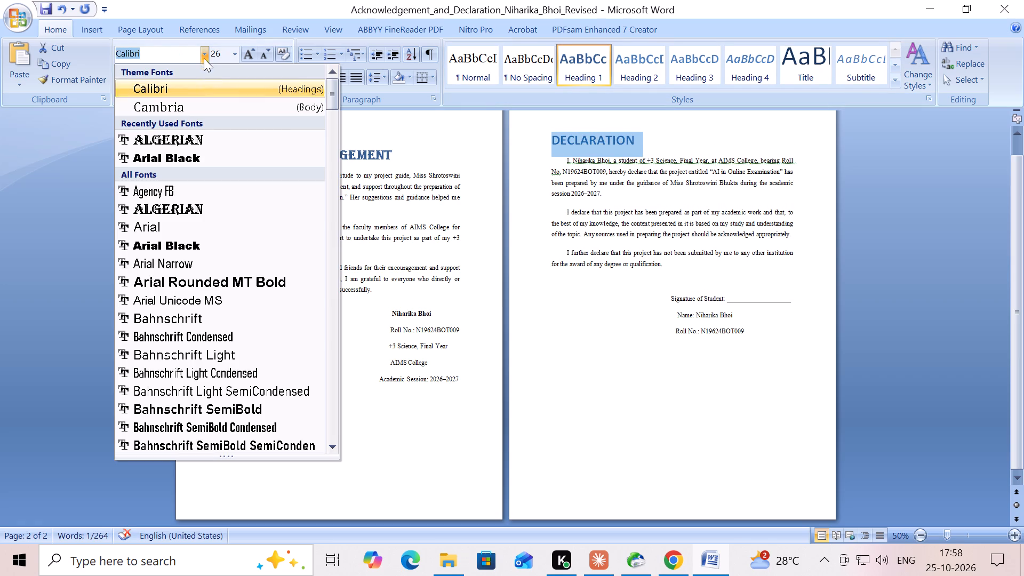
pyautogui.click(198, 145)
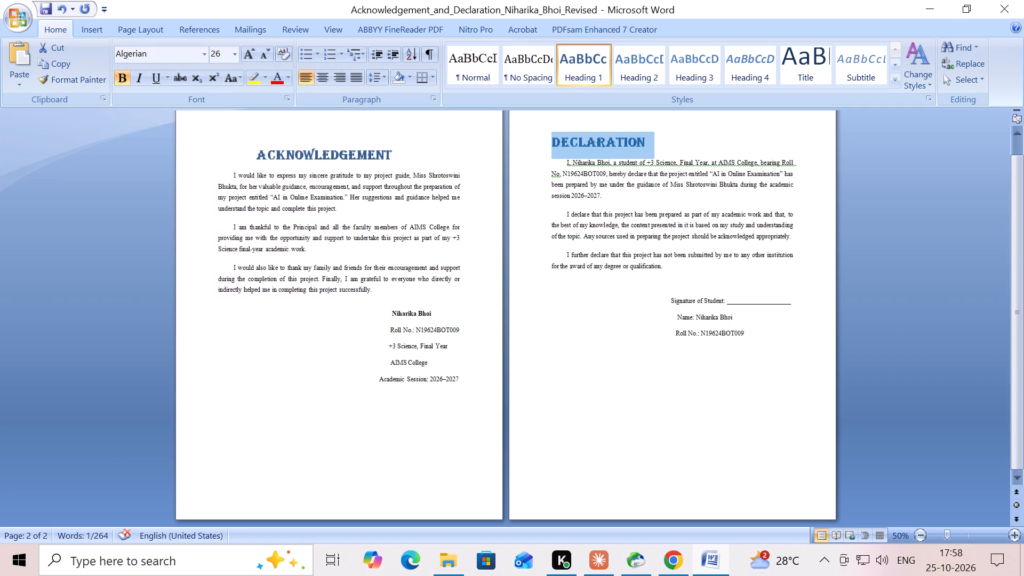
# Shift the "DECLARATION" heading toward the middle of its page with leading spaces.
pyautogui.click(550, 142)
pyautogui.press('space')
pyautogui.press('space')
pyautogui.press('space')
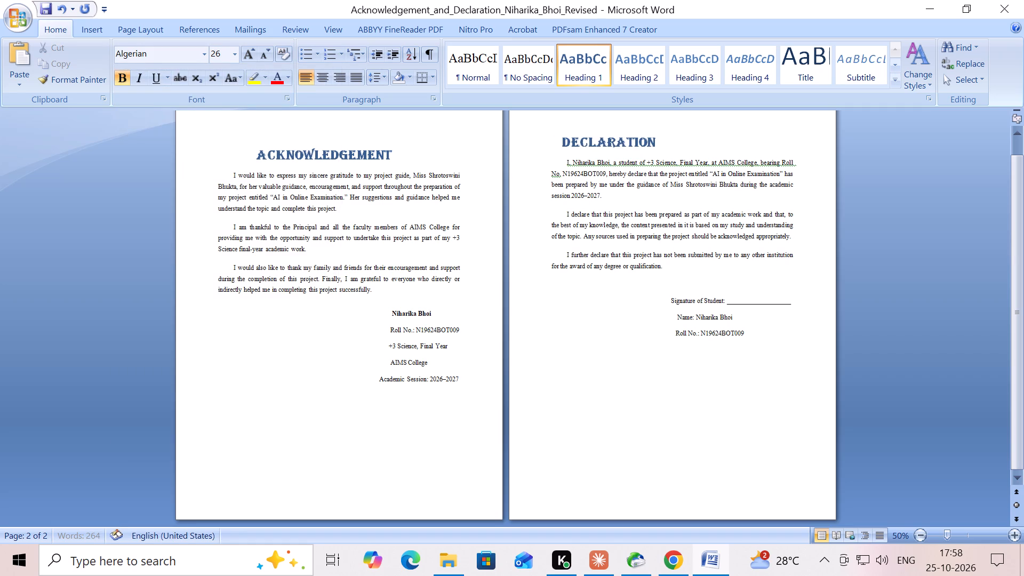
pyautogui.press('space')
pyautogui.press('space')
pyautogui.press('space')
pyautogui.press('space')
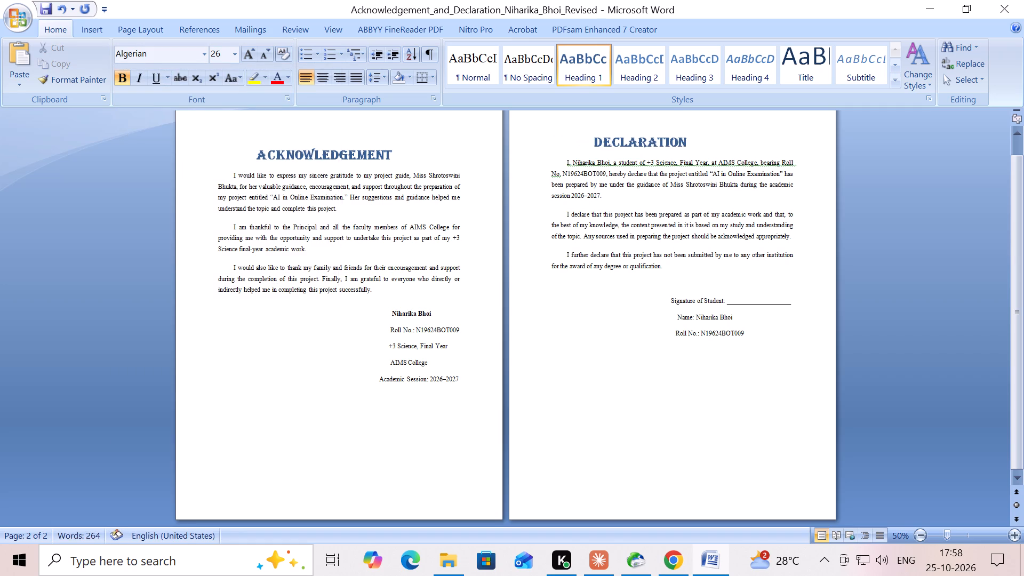
pyautogui.press('space')
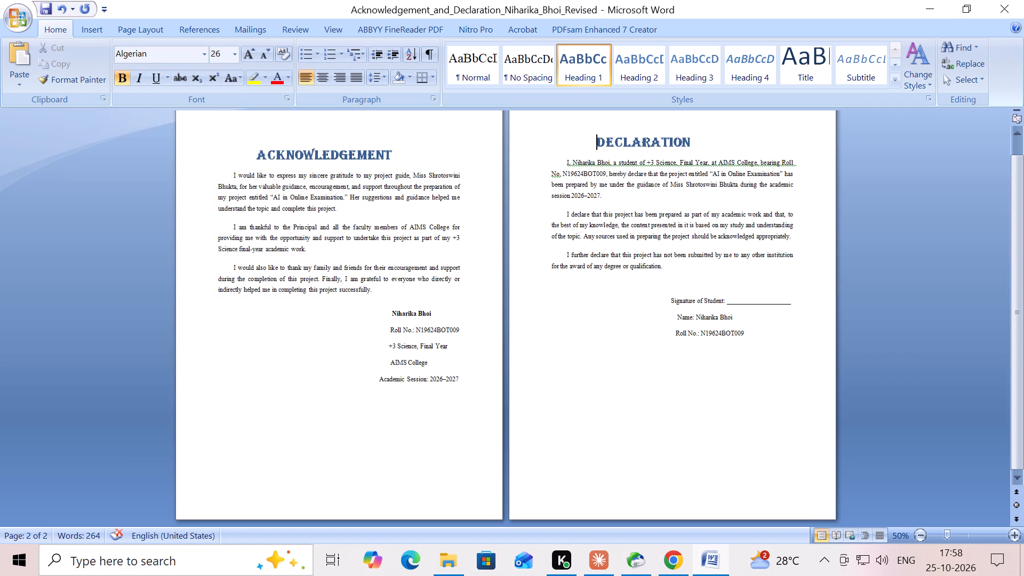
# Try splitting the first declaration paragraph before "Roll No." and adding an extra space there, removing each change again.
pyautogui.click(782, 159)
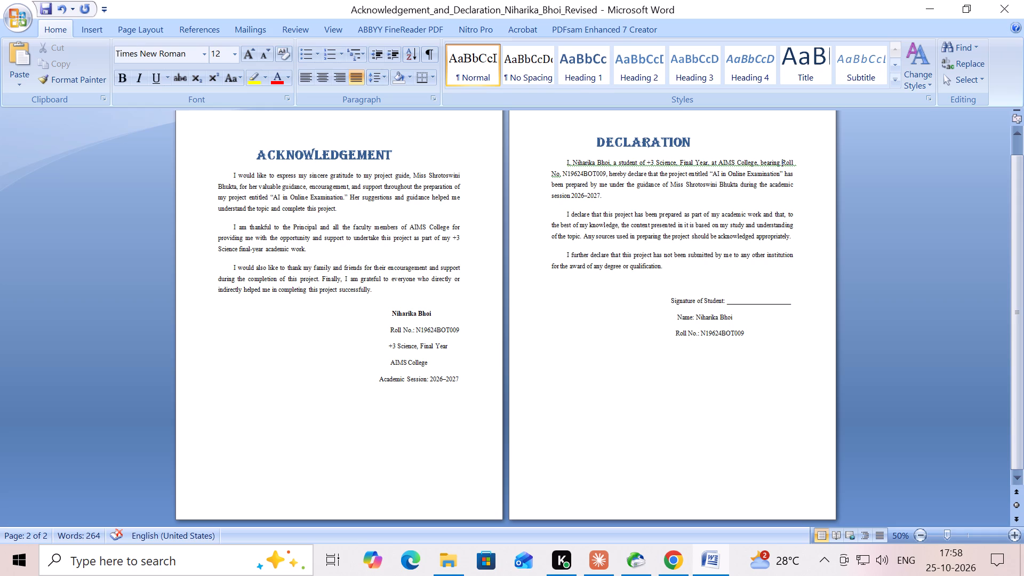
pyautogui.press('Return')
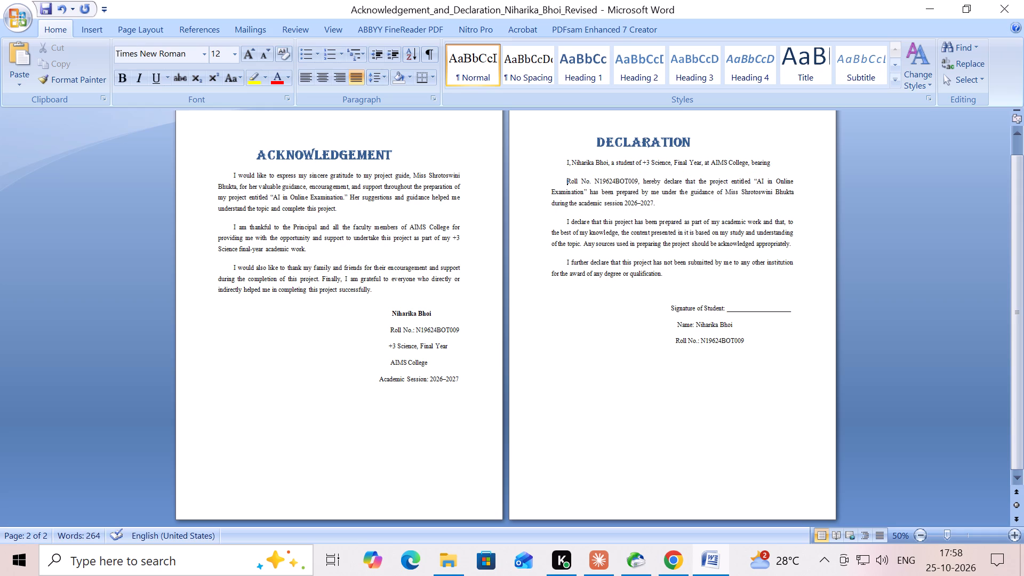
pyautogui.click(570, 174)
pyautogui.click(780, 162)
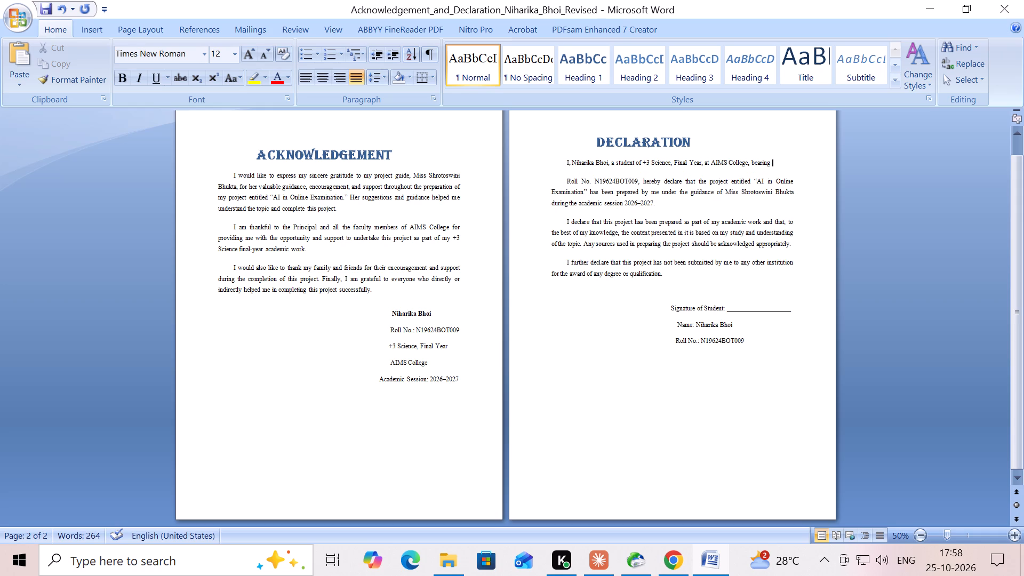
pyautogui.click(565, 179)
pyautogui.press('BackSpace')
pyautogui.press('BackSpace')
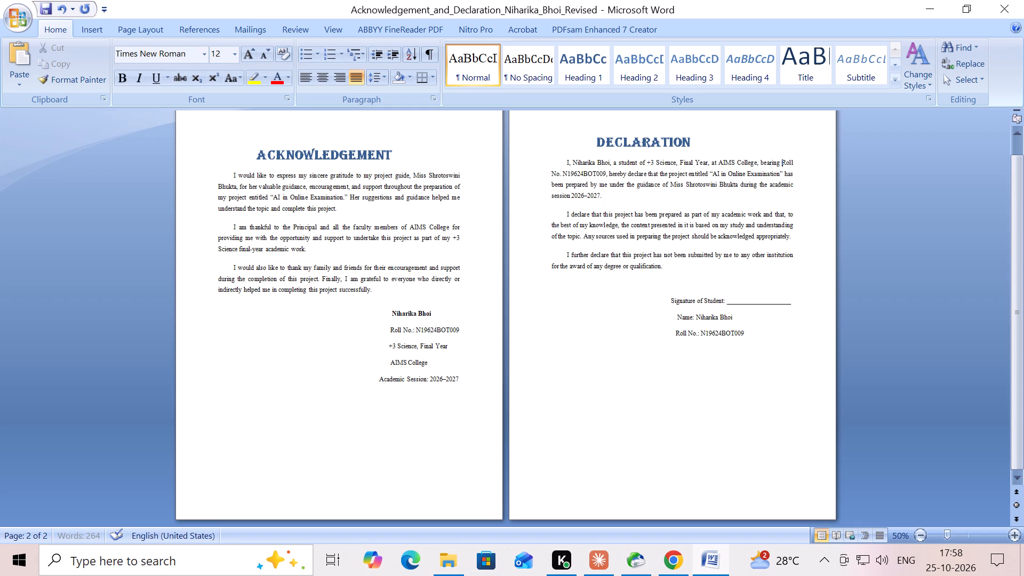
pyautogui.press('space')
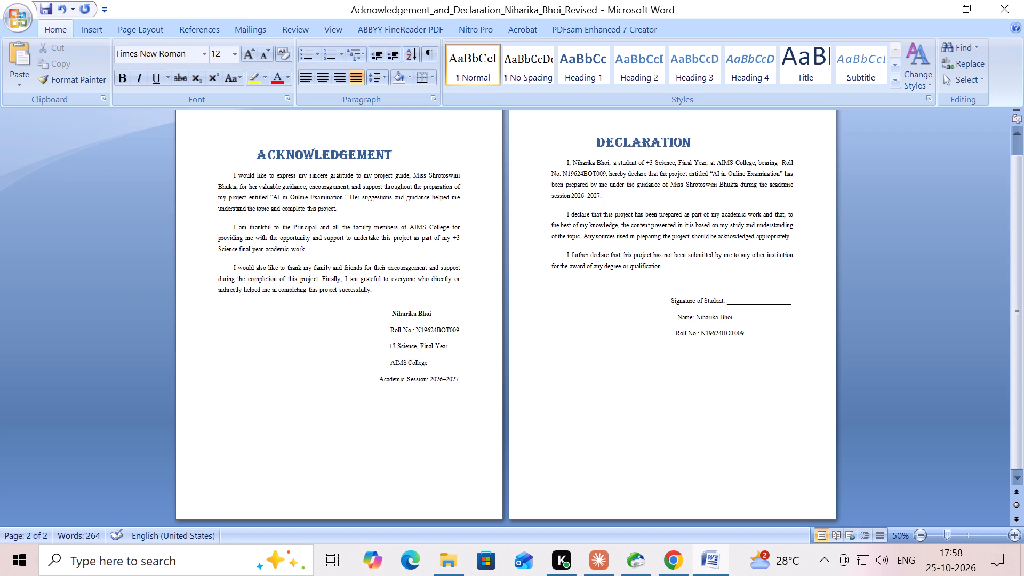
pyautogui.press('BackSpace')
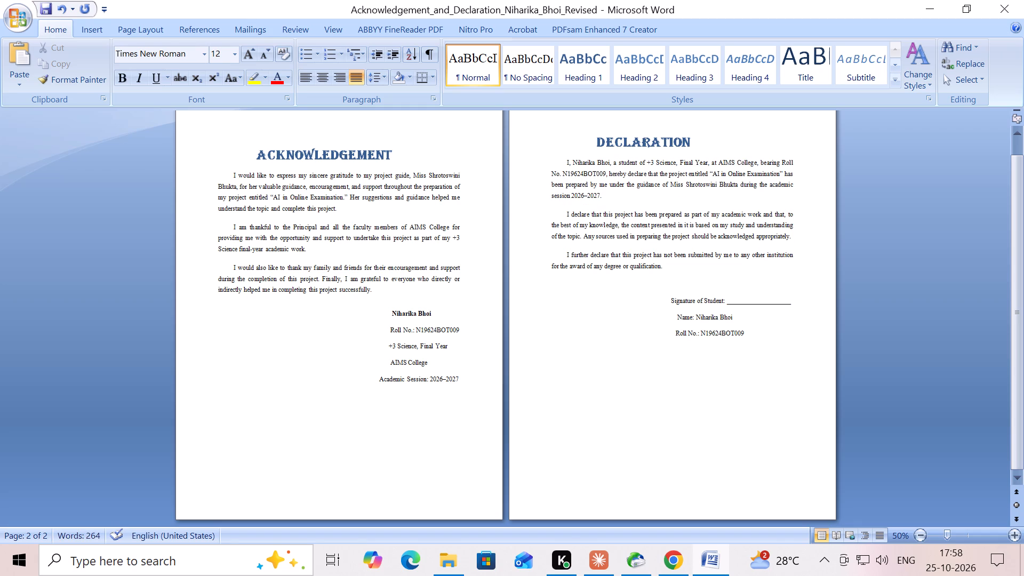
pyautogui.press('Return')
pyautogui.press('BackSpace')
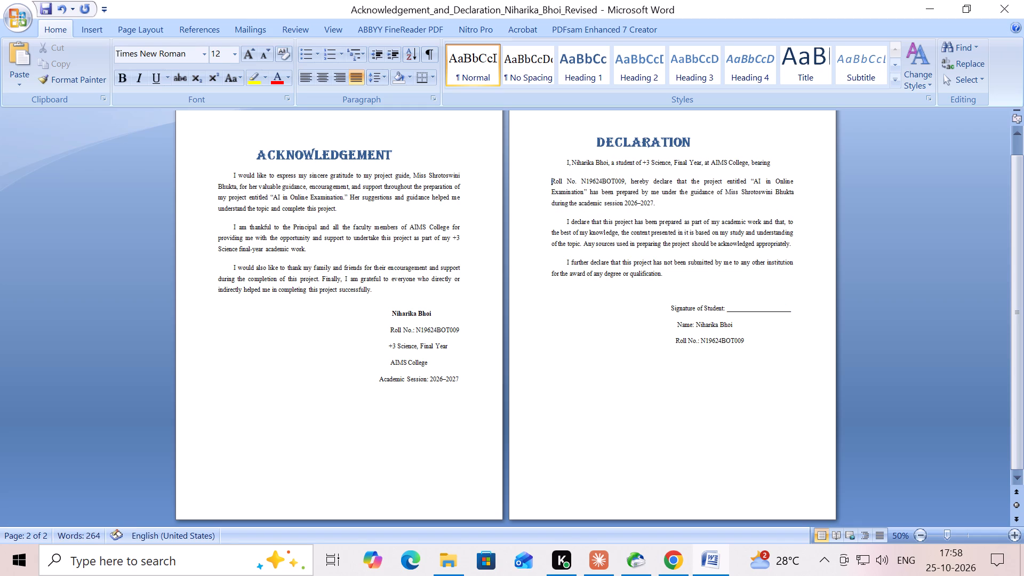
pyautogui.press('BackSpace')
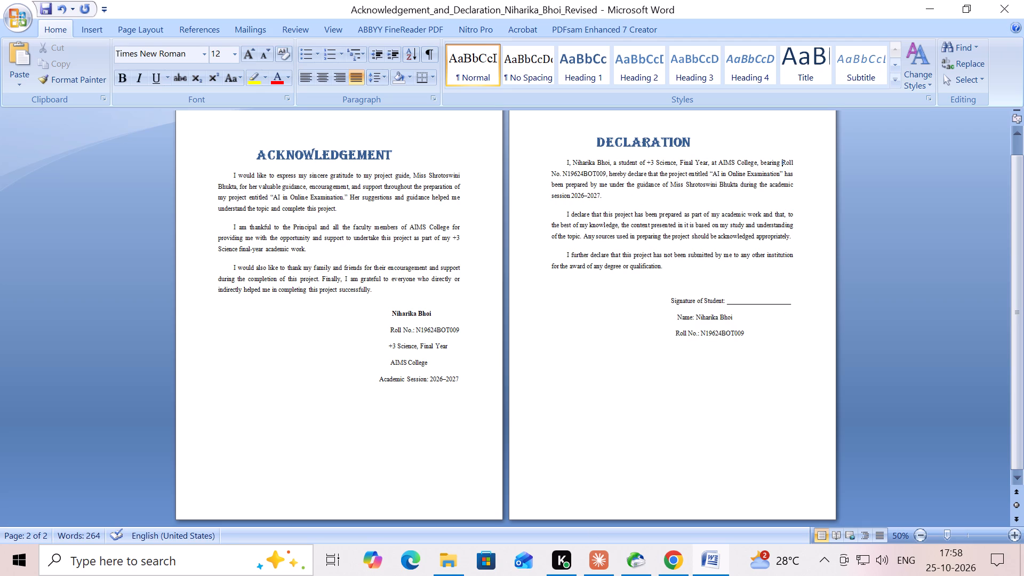
pyautogui.click(671, 562)
pyautogui.scroll(2, 731, 376)
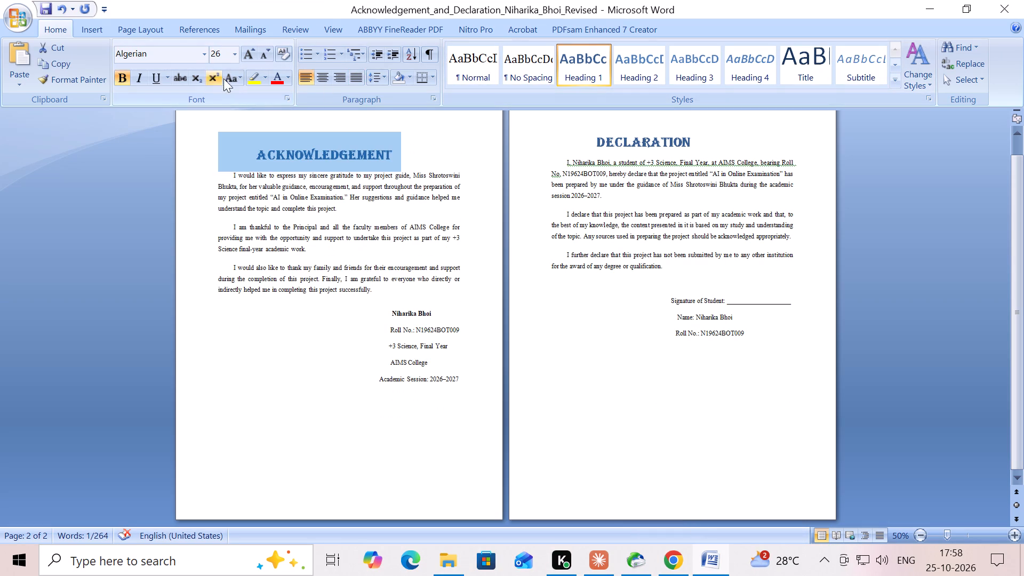
pyautogui.click(287, 79)
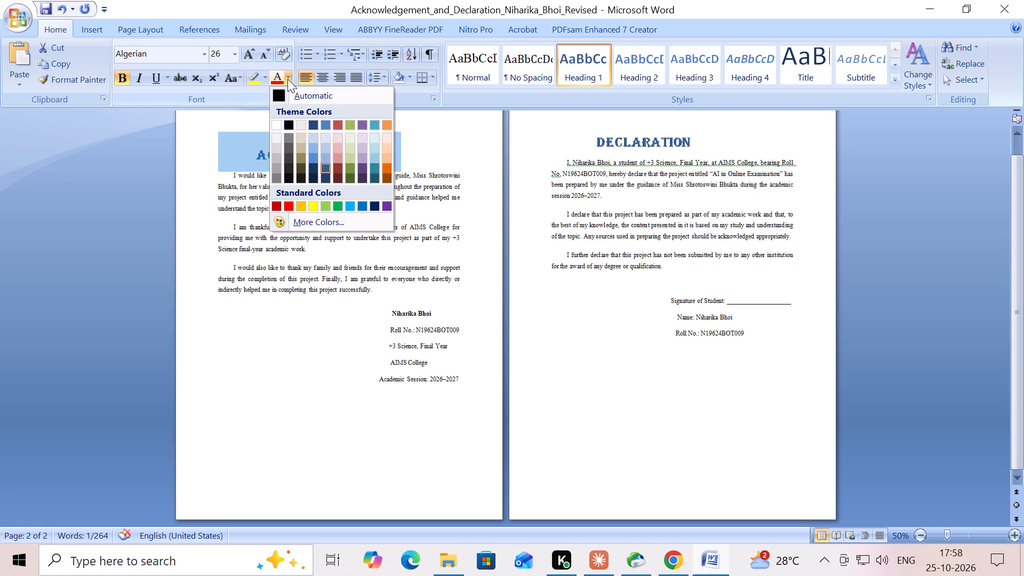
pyautogui.click(291, 125)
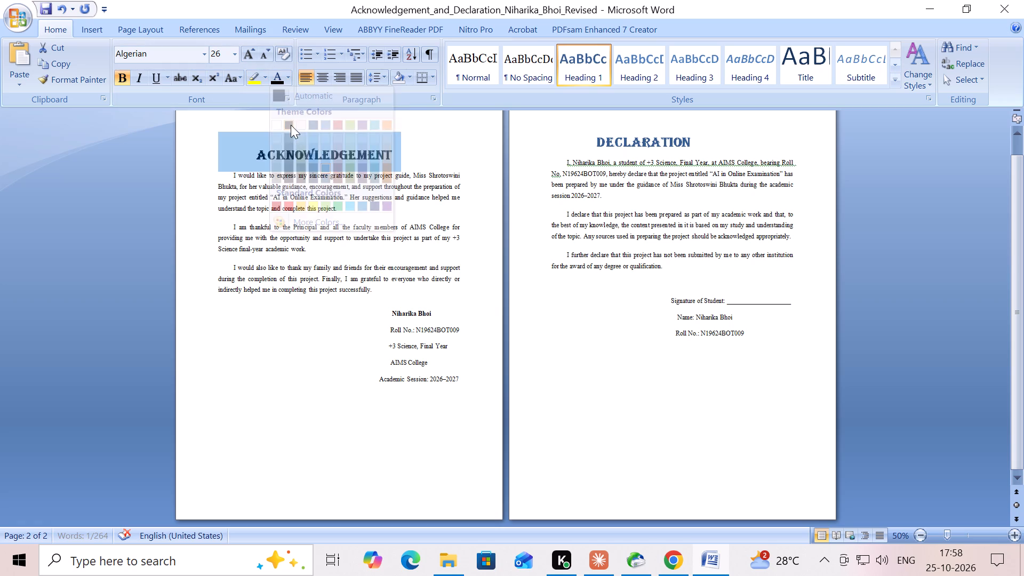
pyautogui.click(153, 77)
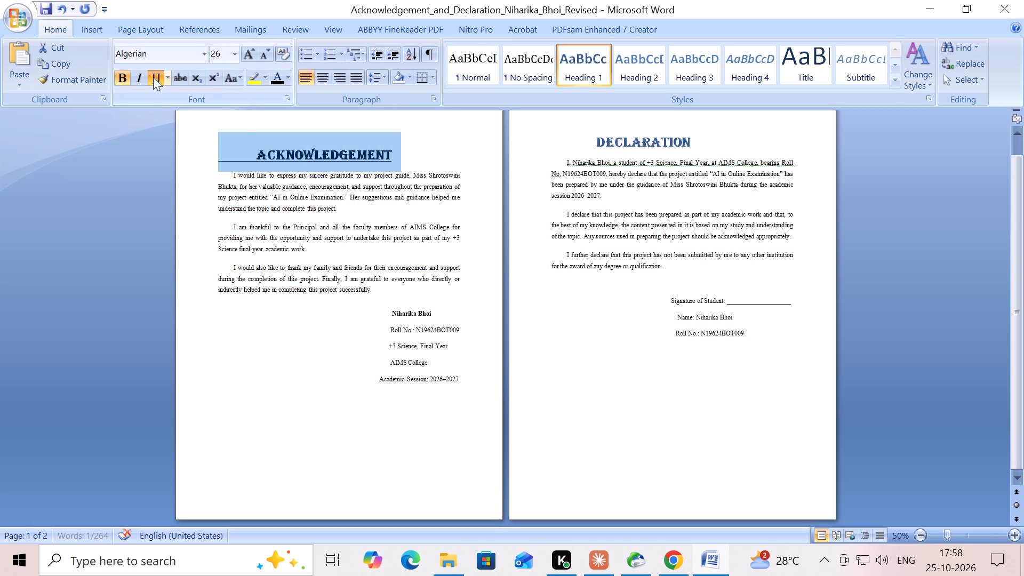
pyautogui.click(253, 153)
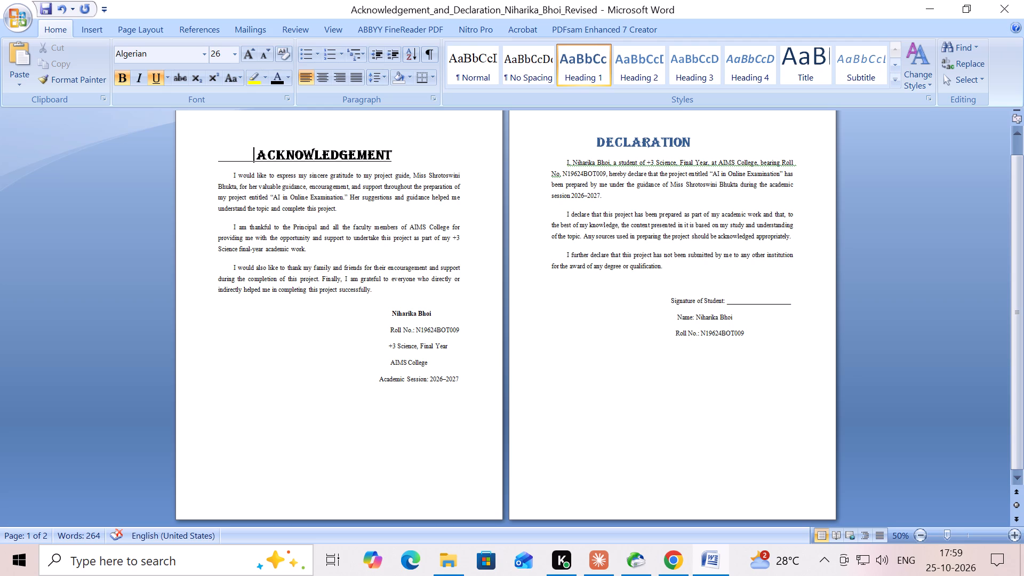
# Change the "DECLARATION" heading's font colour to black and underline it.
pyautogui.moveTo(698, 141); pyautogui.dragTo(595, 143)
pyautogui.click(276, 76)
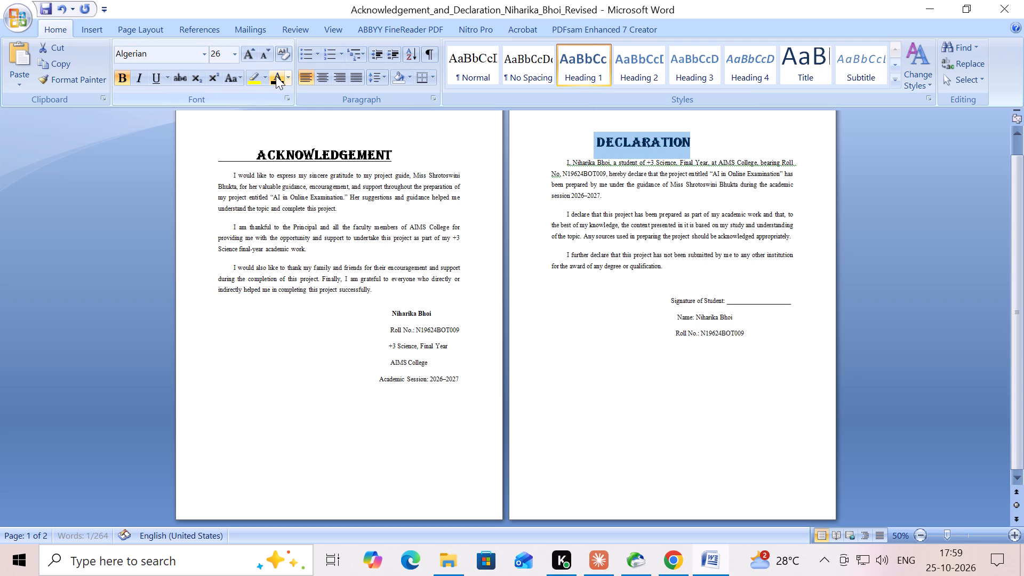
pyautogui.click(158, 80)
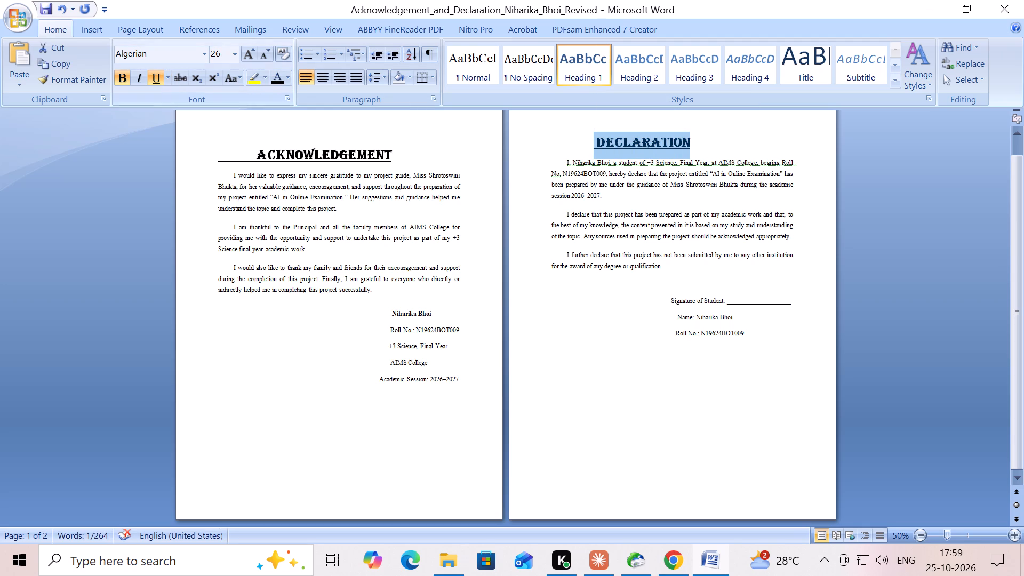
pyautogui.click(701, 133)
# Remove the underline from the word "ACKNOWLEDGEMENT" in the heading.
pyautogui.moveTo(397, 152); pyautogui.dragTo(254, 147)
pyautogui.click(157, 85)
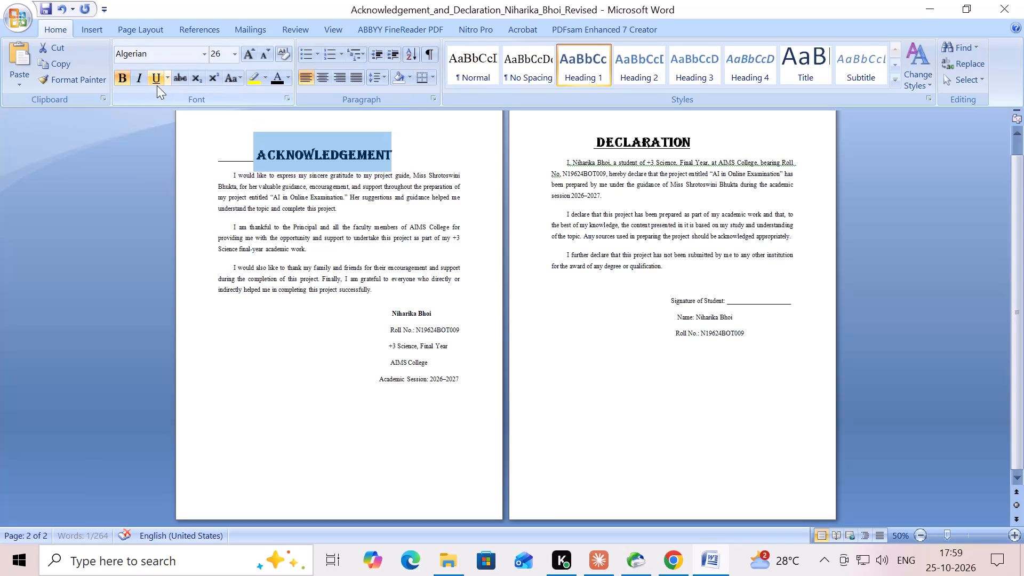
# Remove the underline from the leading spaces before the "ACKNOWLEDGEMENT" heading.
pyautogui.moveTo(224, 155); pyautogui.dragTo(256, 167)
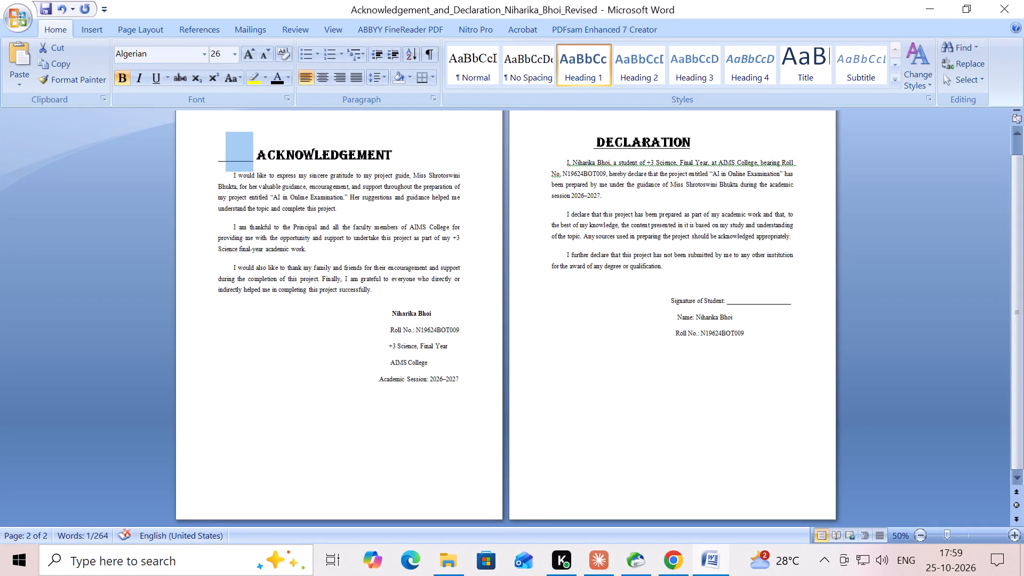
pyautogui.moveTo(256, 167); pyautogui.dragTo(218, 165)
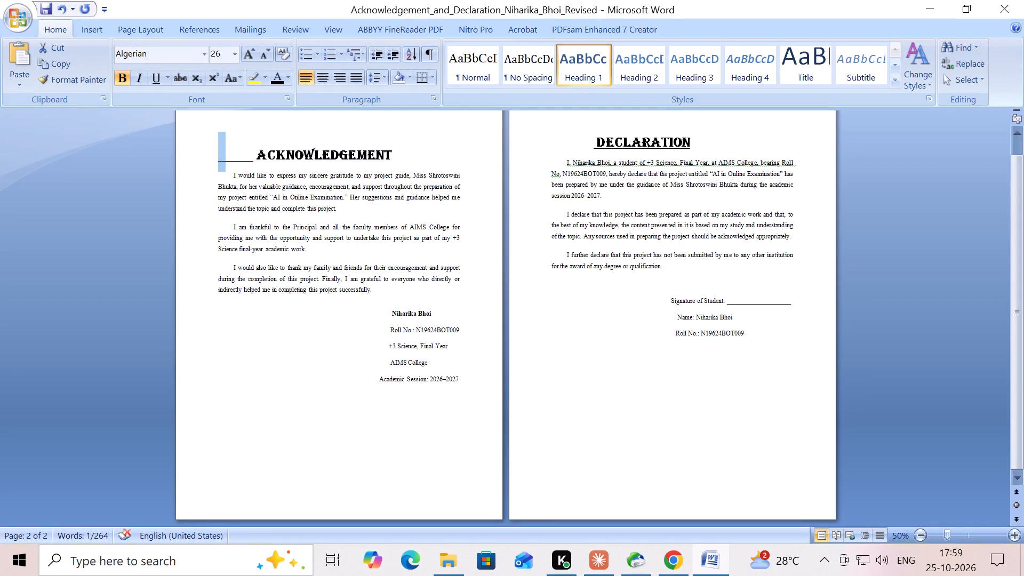
pyautogui.moveTo(218, 165); pyautogui.dragTo(240, 166)
pyautogui.moveTo(213, 154); pyautogui.dragTo(198, 147)
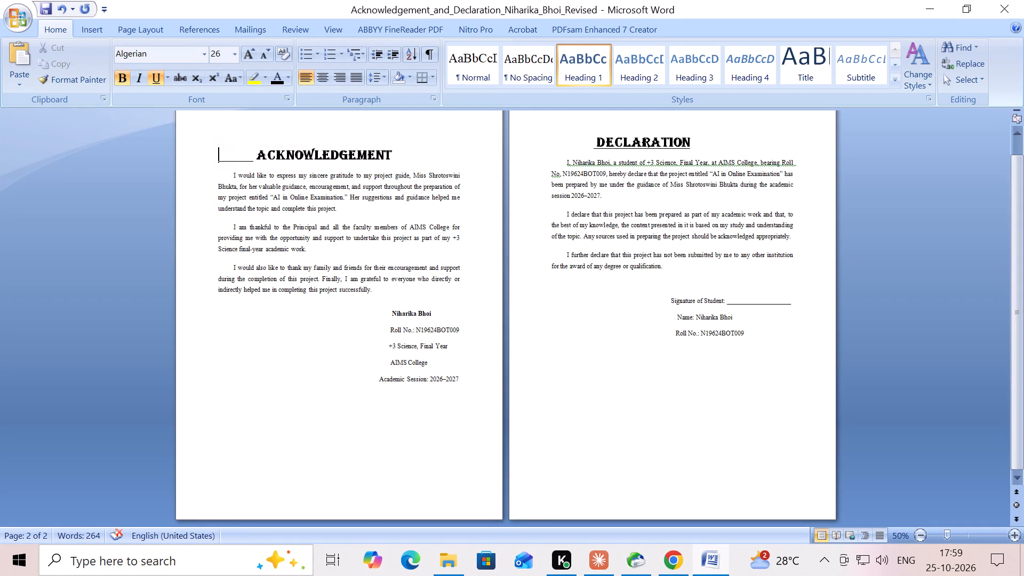
pyautogui.moveTo(215, 157); pyautogui.dragTo(255, 157)
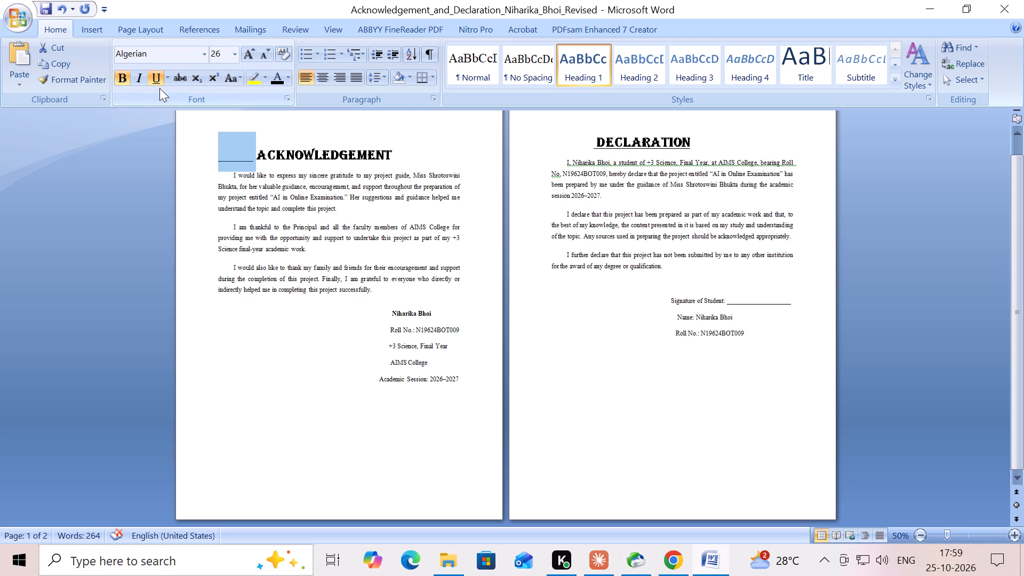
pyautogui.click(153, 82)
# Underline only the word "ACKNOWLEDGEMENT" in the heading.
pyautogui.moveTo(401, 148); pyautogui.dragTo(305, 157)
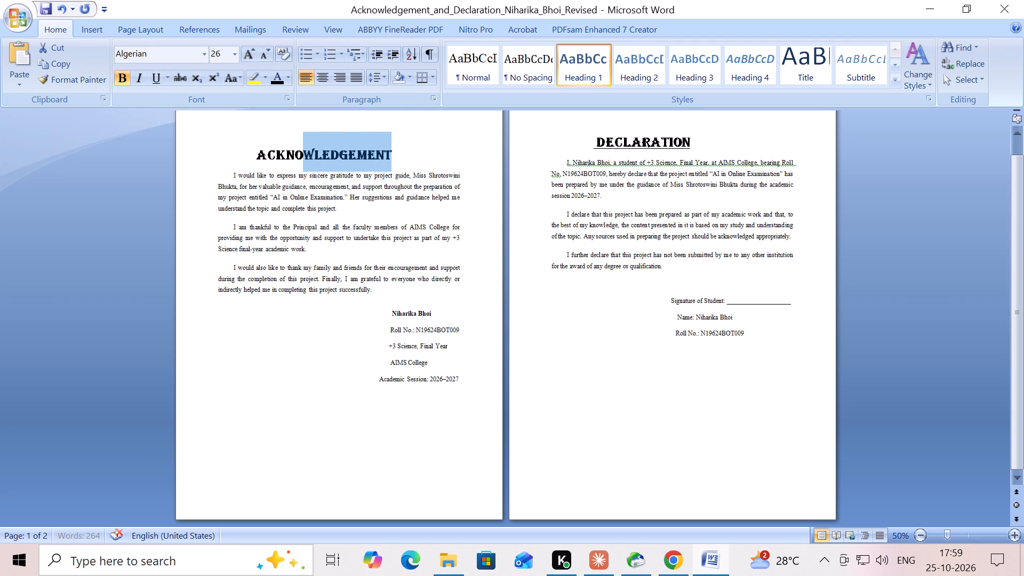
pyautogui.moveTo(305, 157); pyautogui.dragTo(260, 156)
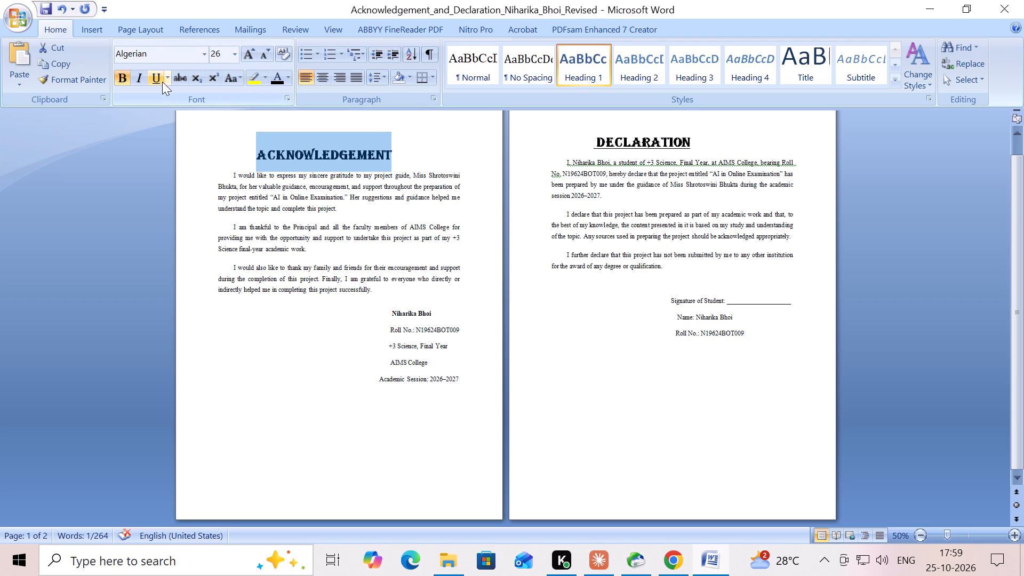
pyautogui.click(157, 78)
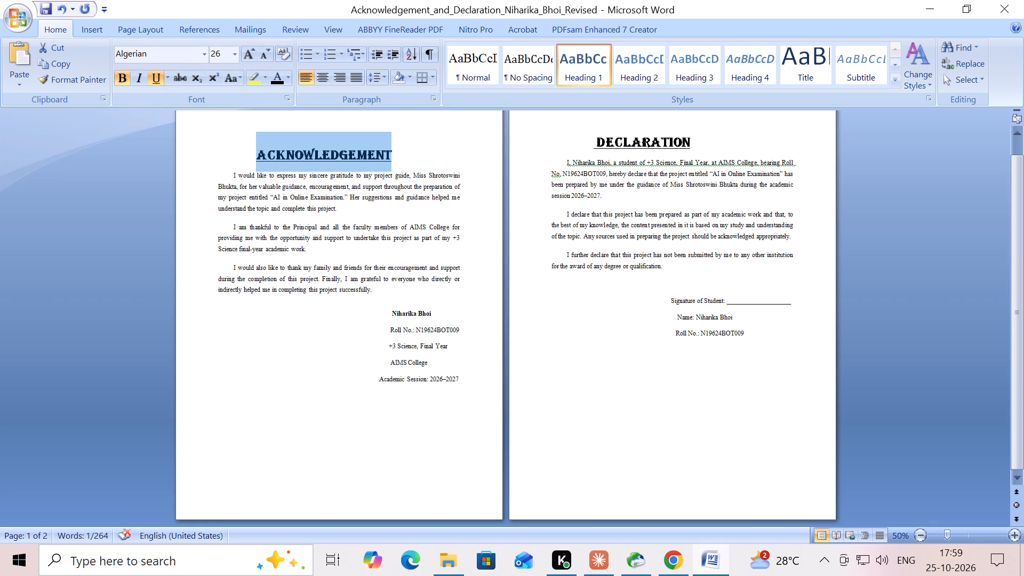
pyautogui.click(411, 153)
# Set the font size of all acknowledgement text below the heading, including the student details, to 14.
pyautogui.moveTo(221, 165); pyautogui.dragTo(232, 152)
pyautogui.click(229, 165)
pyautogui.click(230, 174)
pyautogui.moveTo(230, 174); pyautogui.dragTo(232, 178)
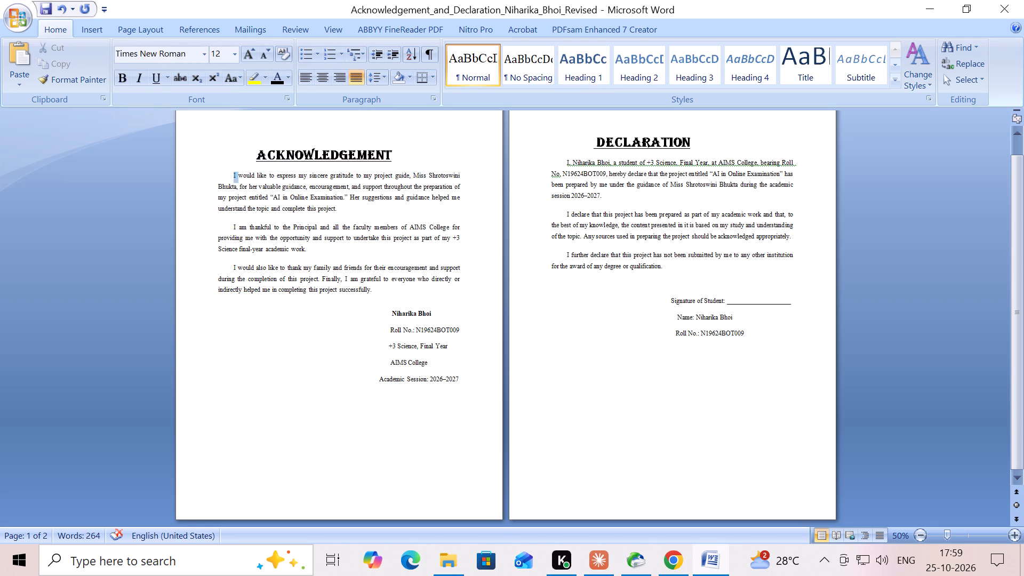
pyautogui.moveTo(232, 178); pyautogui.dragTo(479, 393)
pyautogui.click(238, 57)
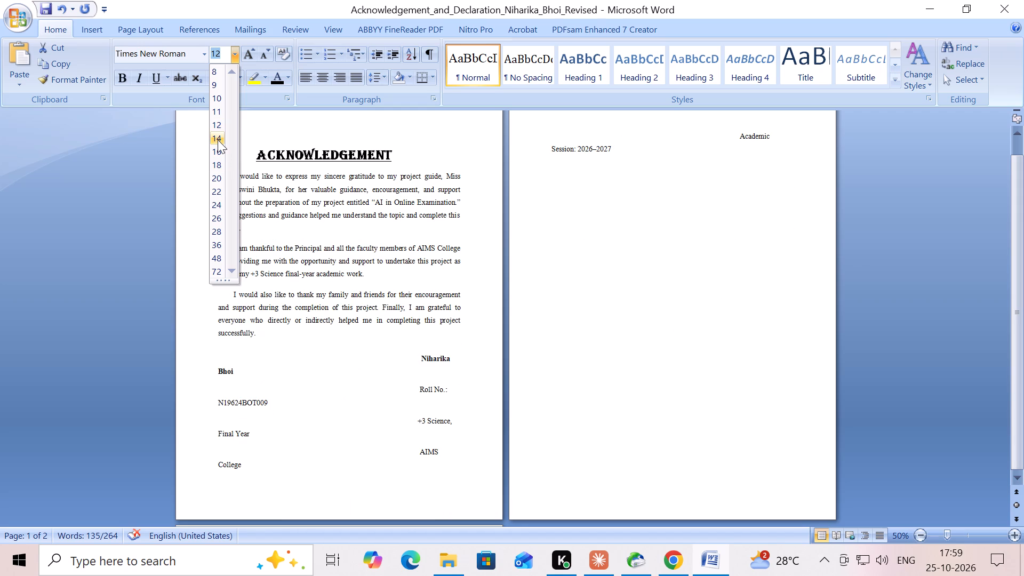
pyautogui.click(218, 140)
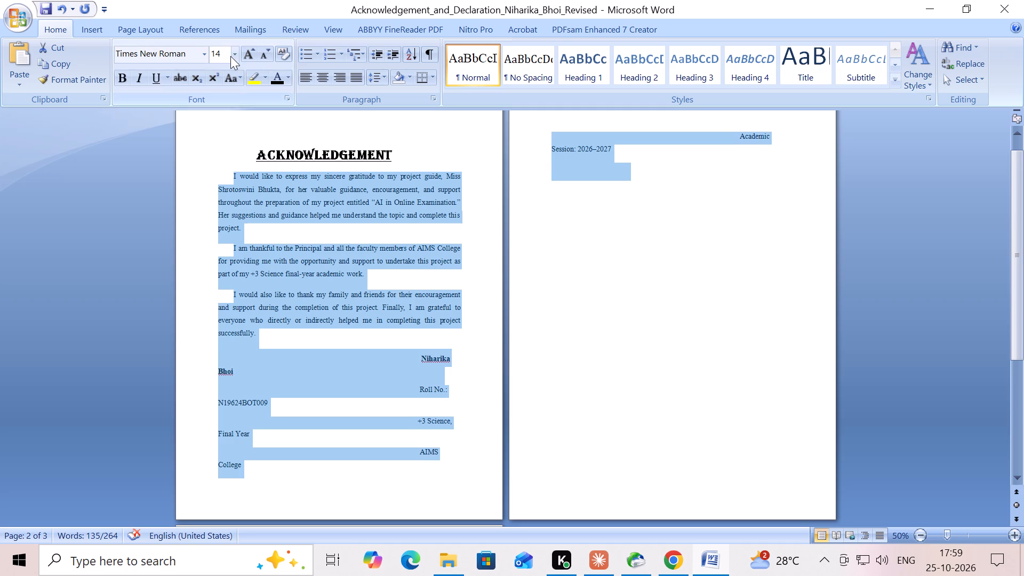
pyautogui.scroll(3, 291, 148)
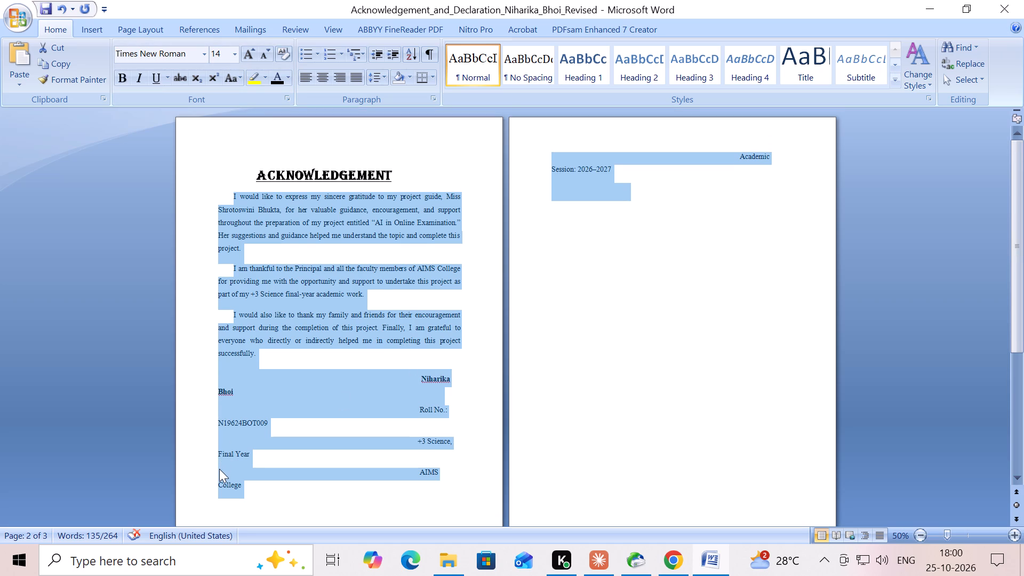
pyautogui.click(290, 397)
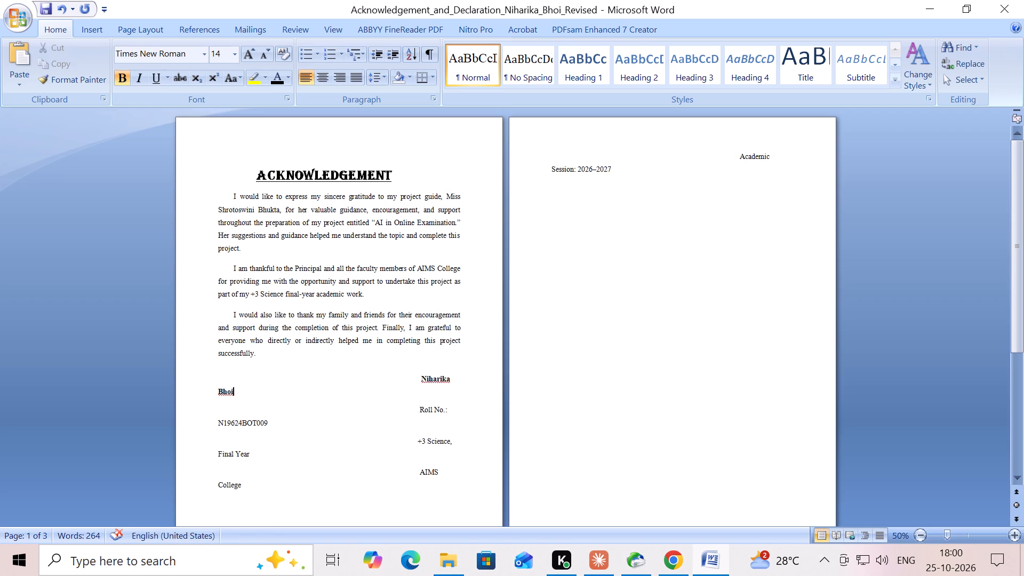
# Delete leading spaces before the student's name on the acknowledgement page so the bold name fits on one line.
pyautogui.click(421, 378)
pyautogui.press('BackSpace')
pyautogui.press('BackSpace')
pyautogui.press('BackSpace')
pyautogui.press('BackSpace')
pyautogui.press('BackSpace')
pyautogui.press('BackSpace')
pyautogui.press('BackSpace')
pyautogui.press('BackSpace')
pyautogui.press('BackSpace')
pyautogui.press('BackSpace')
pyautogui.press('BackSpace')
pyautogui.press('BackSpace')
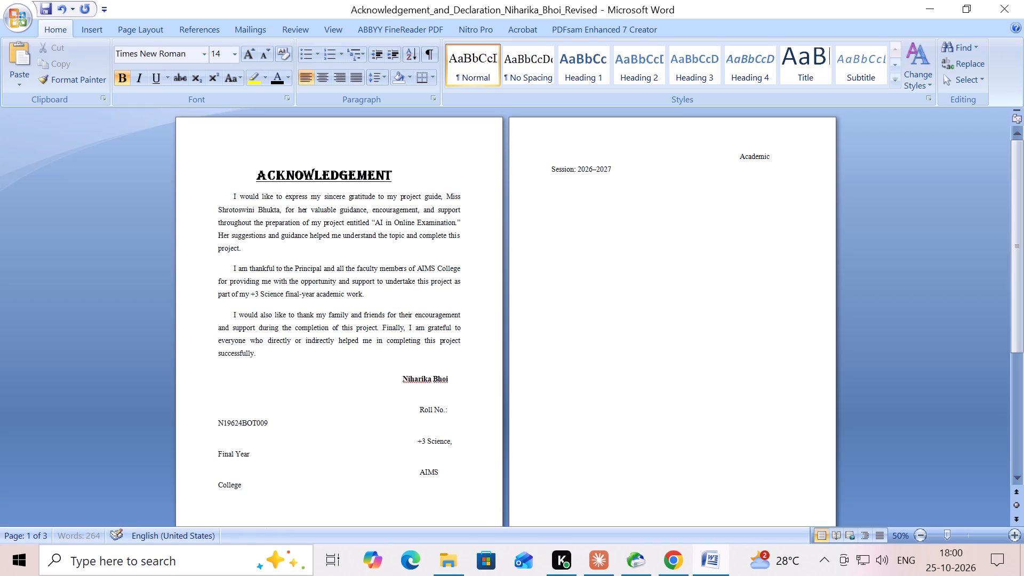
pyautogui.press('BackSpace')
pyautogui.press('BackSpace')
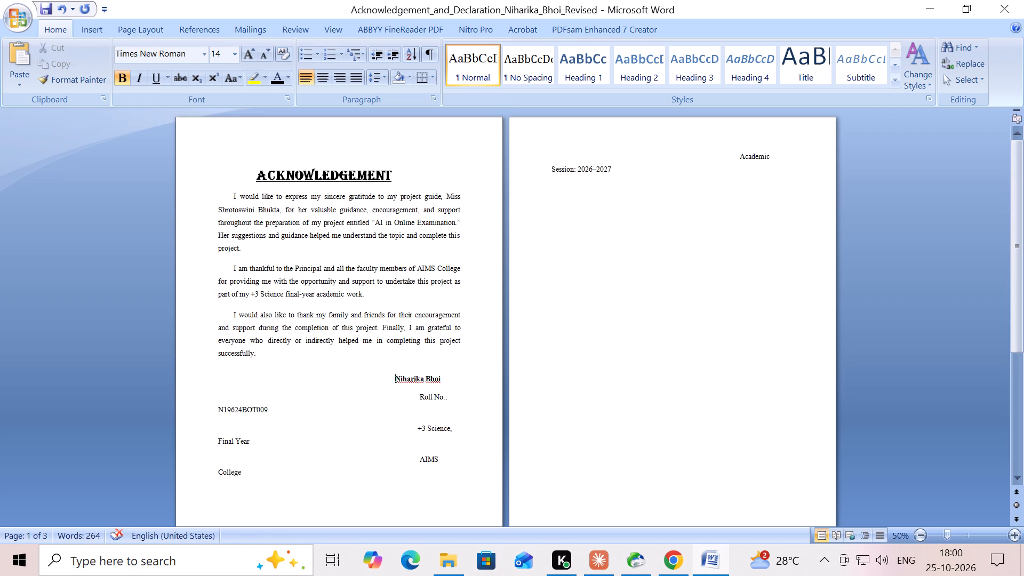
# Delete leading spaces before "Roll No.:" on the acknowledgement page so the label and number share one line beneath the name.
pyautogui.click(418, 397)
pyautogui.press('BackSpace')
pyautogui.press('BackSpace')
pyautogui.press('BackSpace')
pyautogui.press('BackSpace')
pyautogui.press('BackSpace')
pyautogui.press('BackSpace')
pyautogui.press('BackSpace')
pyautogui.press('BackSpace')
pyautogui.press('BackSpace')
pyautogui.press('BackSpace')
pyautogui.press('BackSpace')
pyautogui.press('BackSpace')
pyautogui.press('BackSpace')
pyautogui.press('BackSpace')
pyautogui.press('BackSpace')
pyautogui.press('BackSpace')
pyautogui.press('BackSpace')
pyautogui.press('BackSpace')
pyautogui.press('BackSpace')
pyautogui.press('BackSpace')
pyautogui.press('BackSpace')
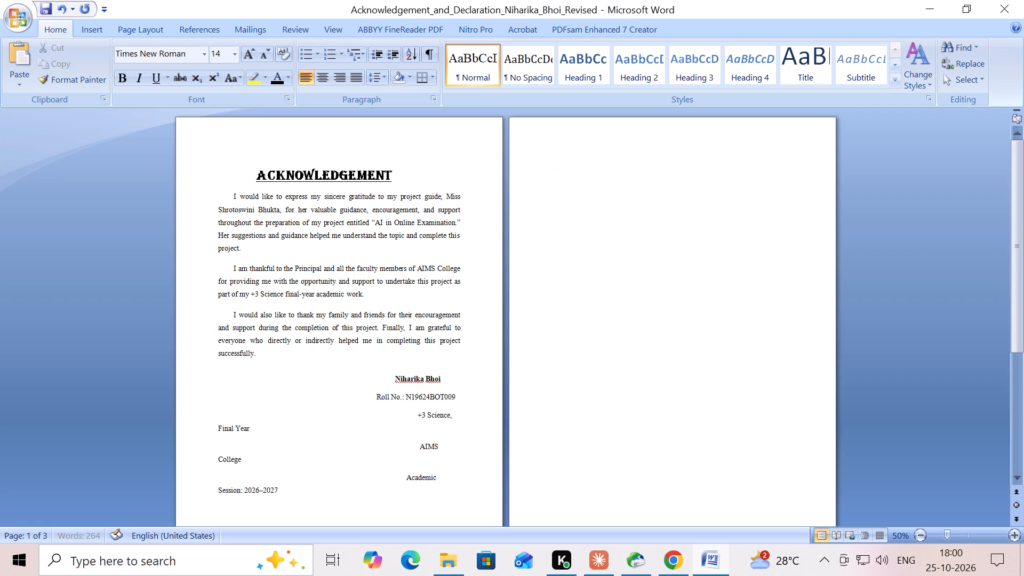
# Delete leading spaces before "+3 Science, Final Year" so it fits on one line beneath the roll number.
pyautogui.click(417, 411)
pyautogui.press('BackSpace')
pyautogui.press('BackSpace')
pyautogui.press('BackSpace')
pyautogui.press('BackSpace')
pyautogui.press('BackSpace')
pyautogui.press('BackSpace')
pyautogui.press('BackSpace')
pyautogui.press('BackSpace')
pyautogui.press('BackSpace')
pyautogui.press('BackSpace')
pyautogui.press('BackSpace')
pyautogui.press('BackSpace')
pyautogui.press('BackSpace')
pyautogui.press('BackSpace')
pyautogui.press('BackSpace')
pyautogui.press('BackSpace')
pyautogui.press('BackSpace')
pyautogui.press('BackSpace')
pyautogui.press('BackSpace')
pyautogui.press('BackSpace')
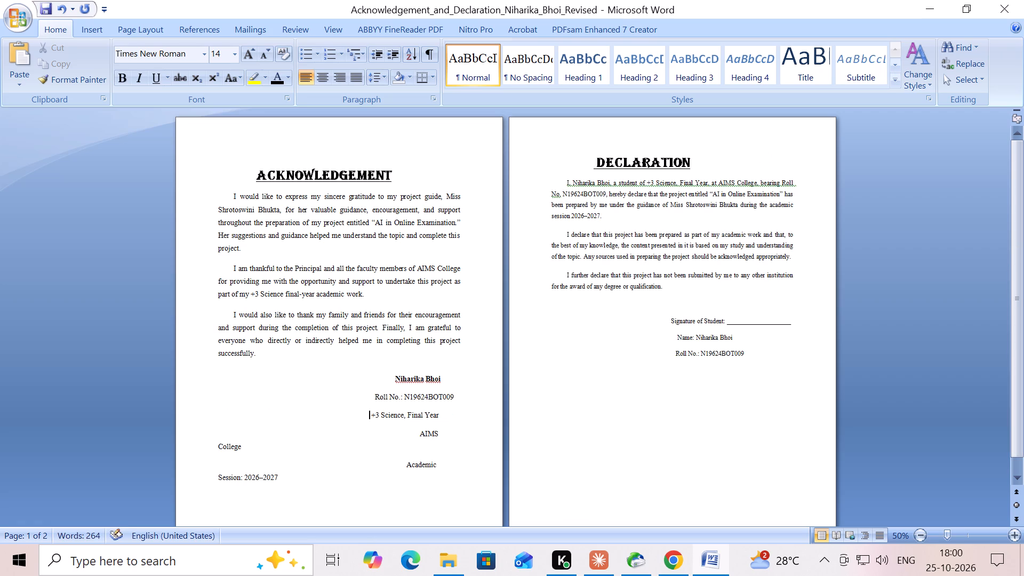
# Delete leading spaces before "AIMS College" in the student details so it fits on one line beneath the class line.
pyautogui.click(419, 433)
pyautogui.press('BackSpace')
pyautogui.press('BackSpace')
pyautogui.press('BackSpace')
pyautogui.press('BackSpace')
pyautogui.press('BackSpace')
pyautogui.press('BackSpace')
pyautogui.press('BackSpace')
pyautogui.press('BackSpace')
pyautogui.press('BackSpace')
pyautogui.press('BackSpace')
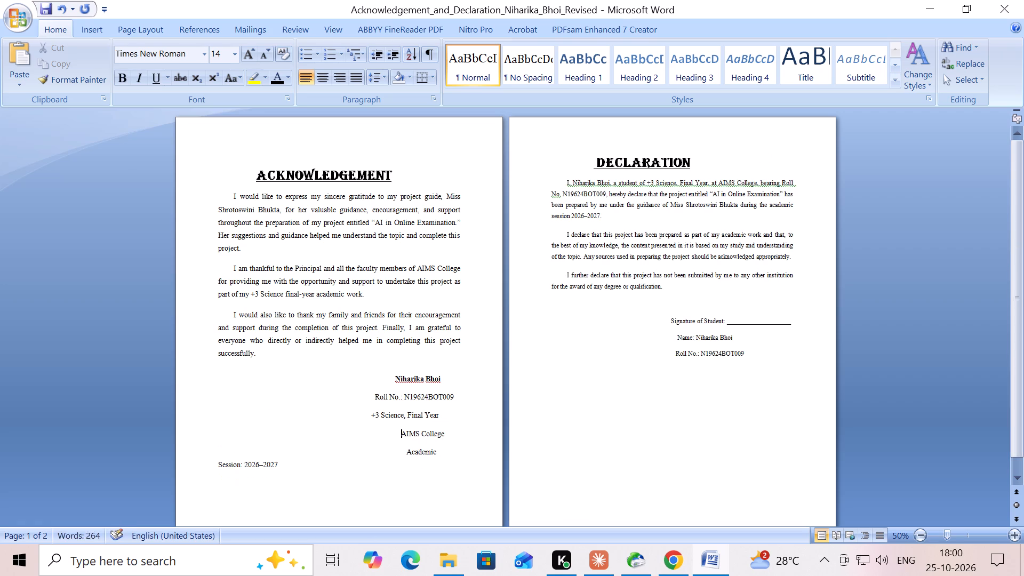
pyautogui.press('BackSpace')
pyautogui.press('BackSpace')
pyautogui.press('BackSpace')
pyautogui.press('BackSpace')
pyautogui.press('BackSpace')
pyautogui.press('BackSpace')
# Delete leading spaces before "Academic Session: 2026–2027" so it fits on one line beneath the college name.
pyautogui.click(403, 454)
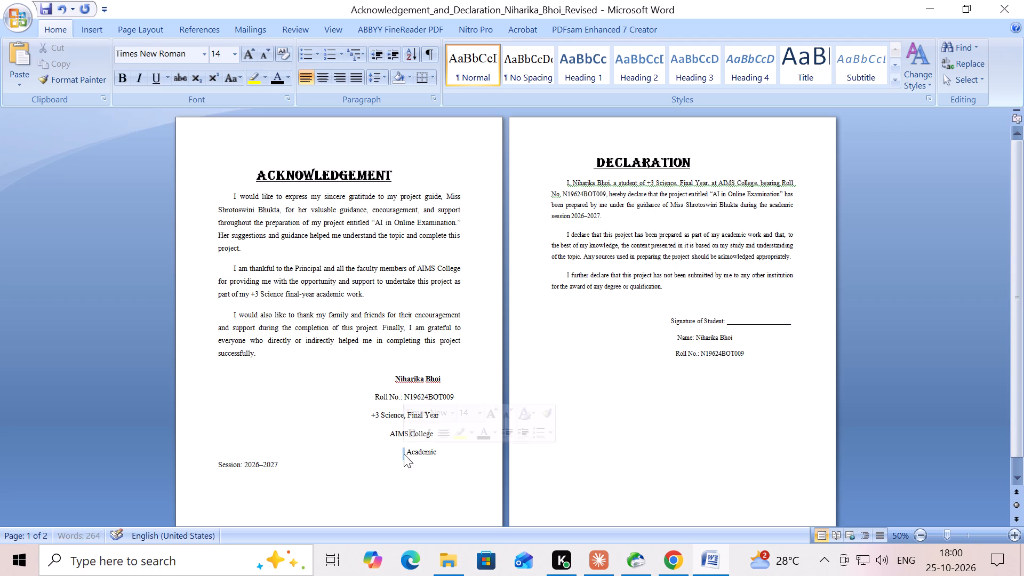
pyautogui.press('BackSpace')
pyautogui.press('BackSpace')
pyautogui.press('BackSpace')
pyautogui.press('BackSpace')
pyautogui.press('BackSpace')
pyautogui.press('BackSpace')
pyautogui.press('BackSpace')
pyautogui.press('BackSpace')
pyautogui.press('BackSpace')
pyautogui.press('BackSpace')
pyautogui.press('BackSpace')
pyautogui.press('BackSpace')
pyautogui.press('BackSpace')
pyautogui.press('BackSpace')
pyautogui.press('BackSpace')
pyautogui.press('BackSpace')
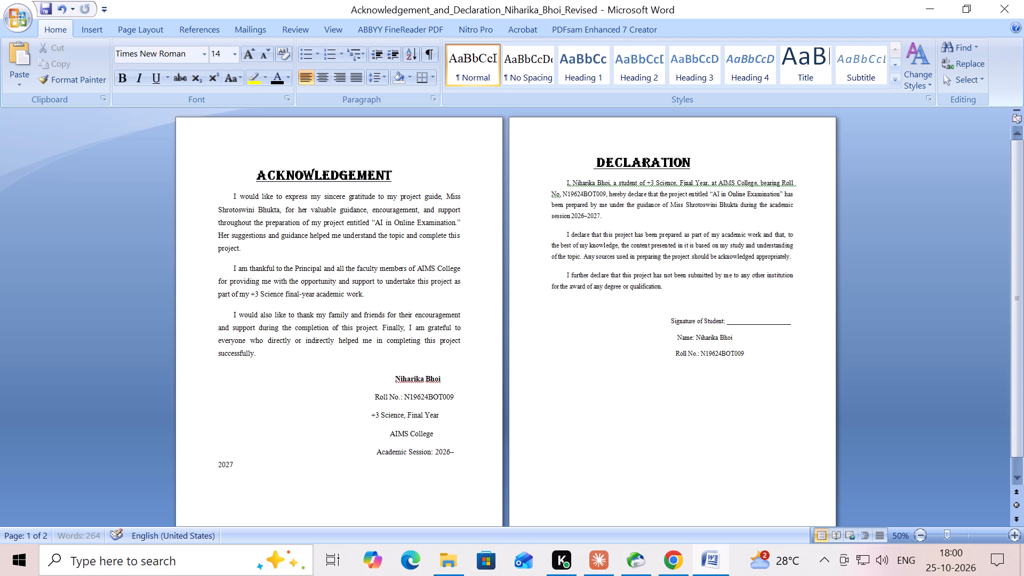
pyautogui.press('BackSpace')
pyautogui.press('BackSpace')
pyautogui.press('BackSpace')
pyautogui.press('BackSpace')
pyautogui.press('BackSpace')
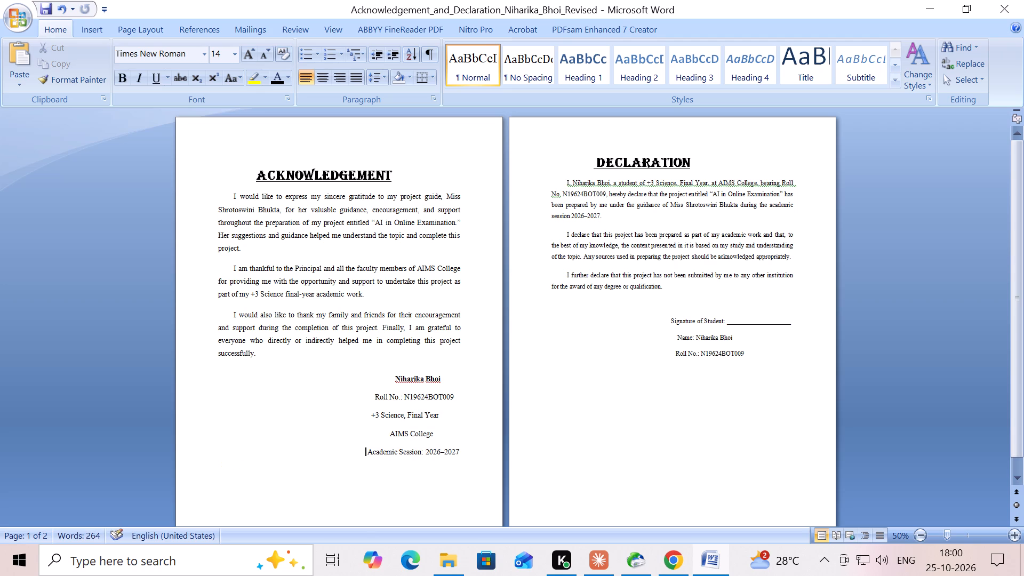
# Remove one more leading space before the student's name on the acknowledgement page.
pyautogui.click(391, 370)
pyautogui.press('BackSpace')
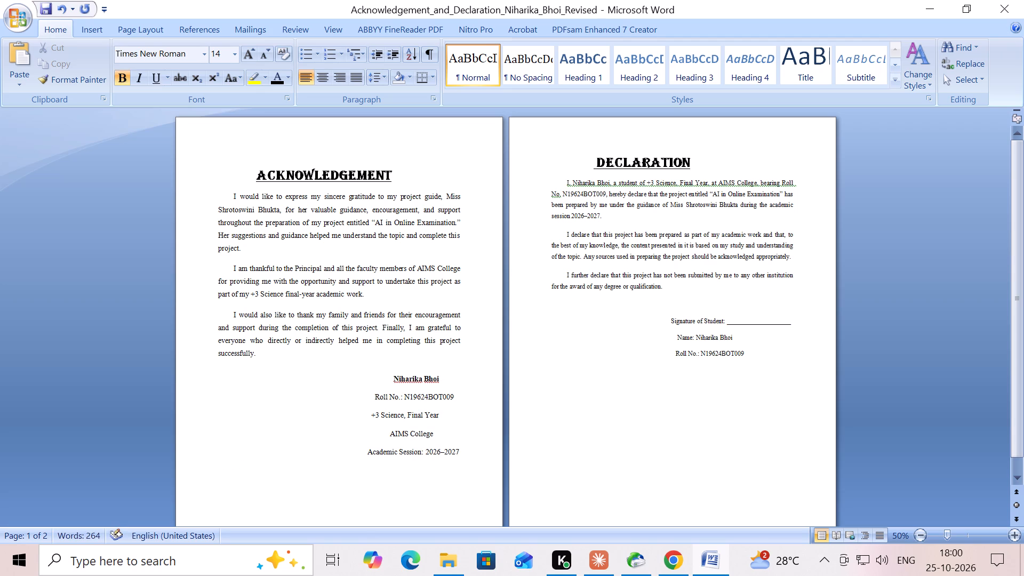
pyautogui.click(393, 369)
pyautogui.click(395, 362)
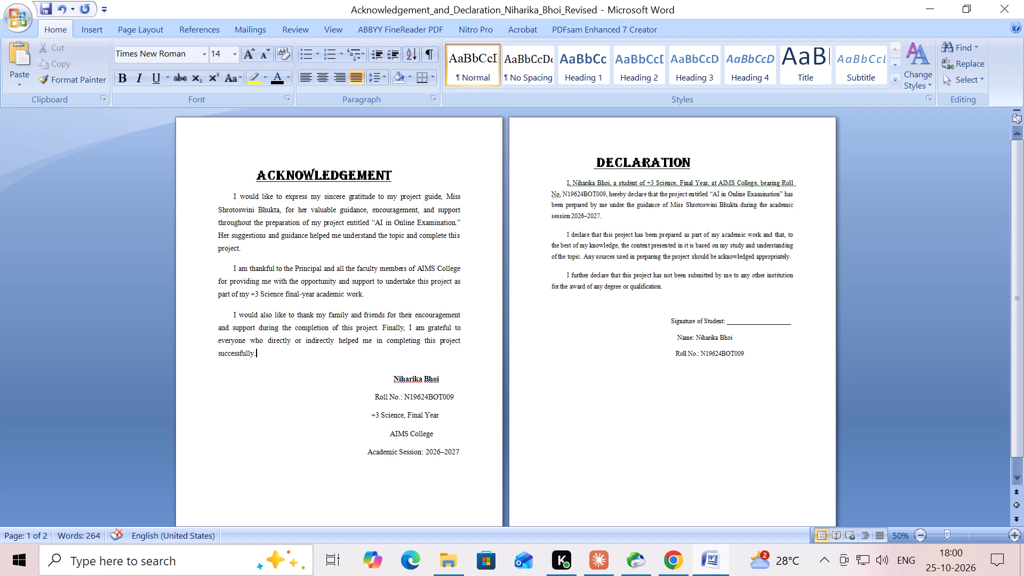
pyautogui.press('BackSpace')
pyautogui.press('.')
# Ignore the spelling flags on the first name and surname in the acknowledgement's student details.
pyautogui.scroll(-1, 421, 421)
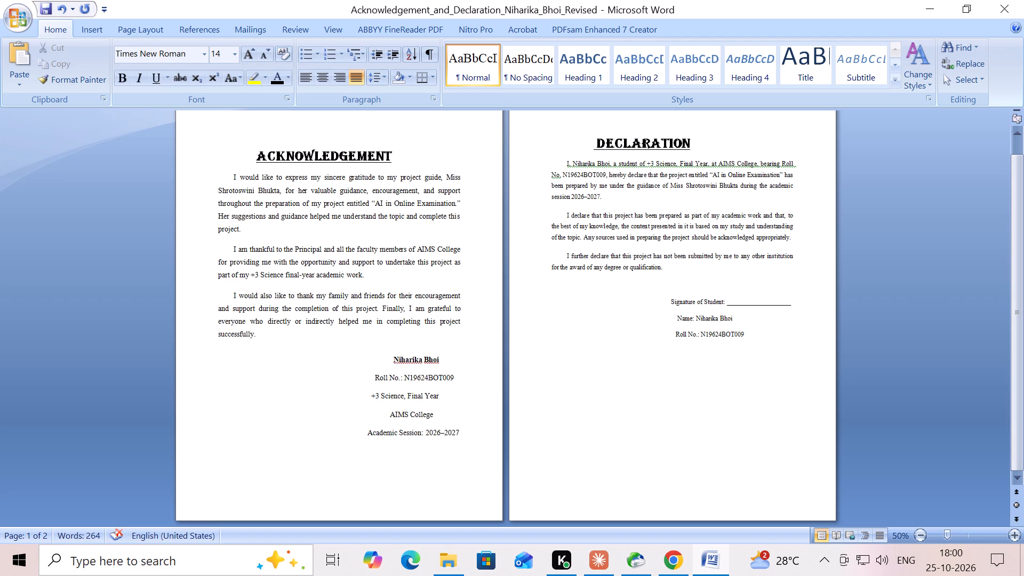
pyautogui.click(398, 363)
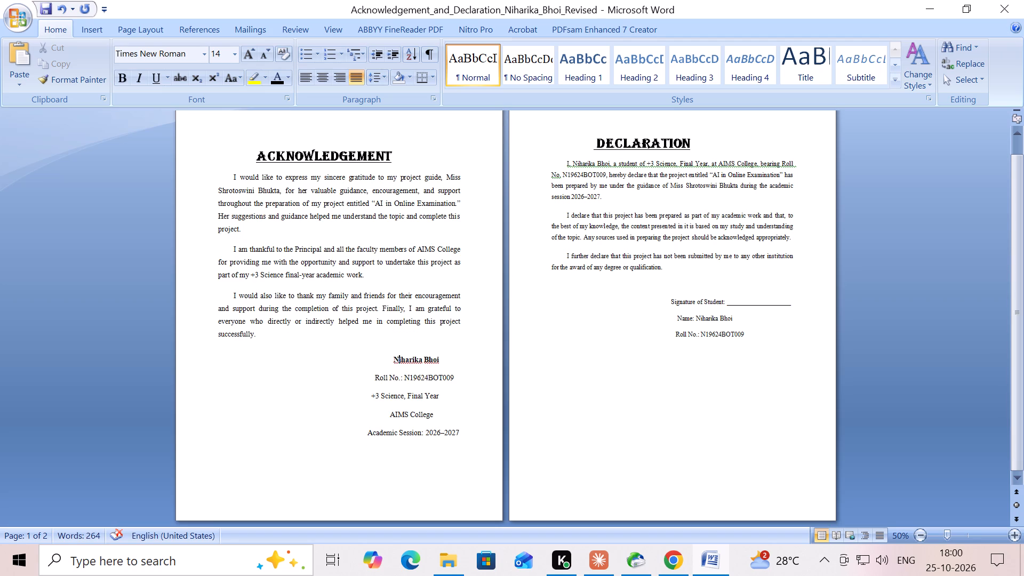
pyautogui.rightClick(398, 363)
pyautogui.click(459, 392)
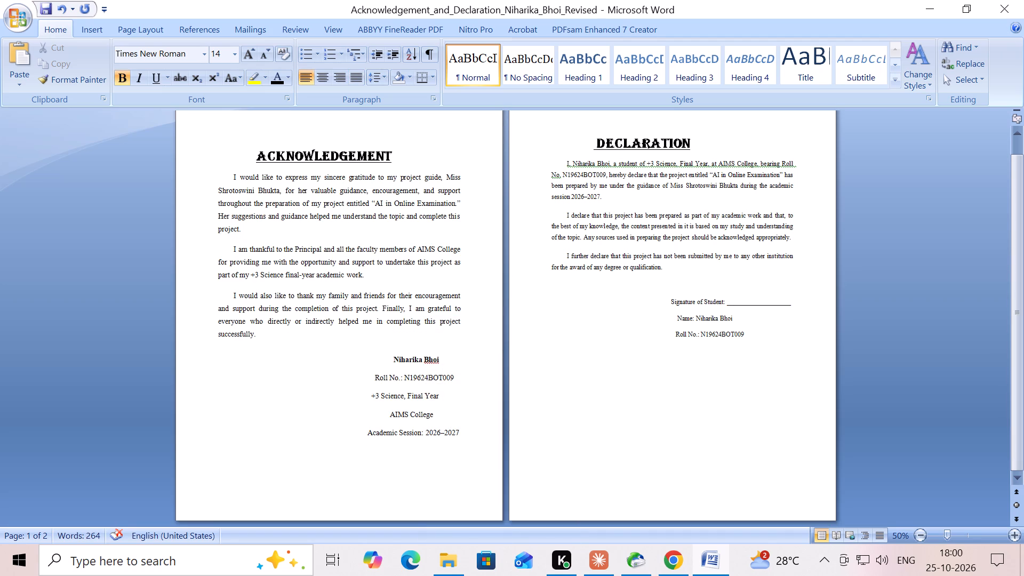
pyautogui.click(430, 358)
pyautogui.rightClick(430, 358)
pyautogui.click(463, 195)
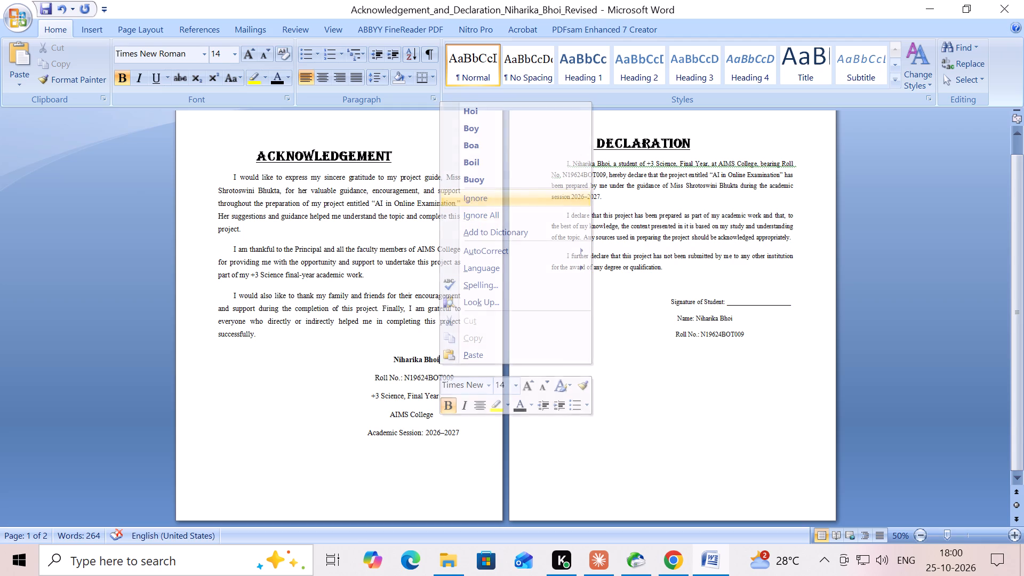
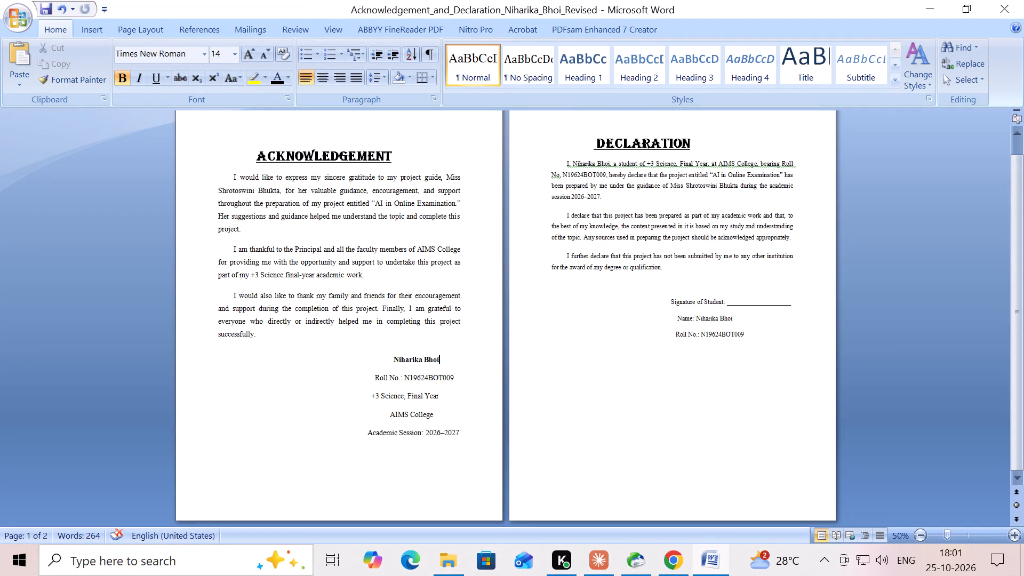
# Set the declaration's body paragraphs and student signature details to font size 18, leaving the heading out.
pyautogui.moveTo(554, 152); pyautogui.dragTo(636, 130)
pyautogui.click(534, 174)
pyautogui.click(546, 186)
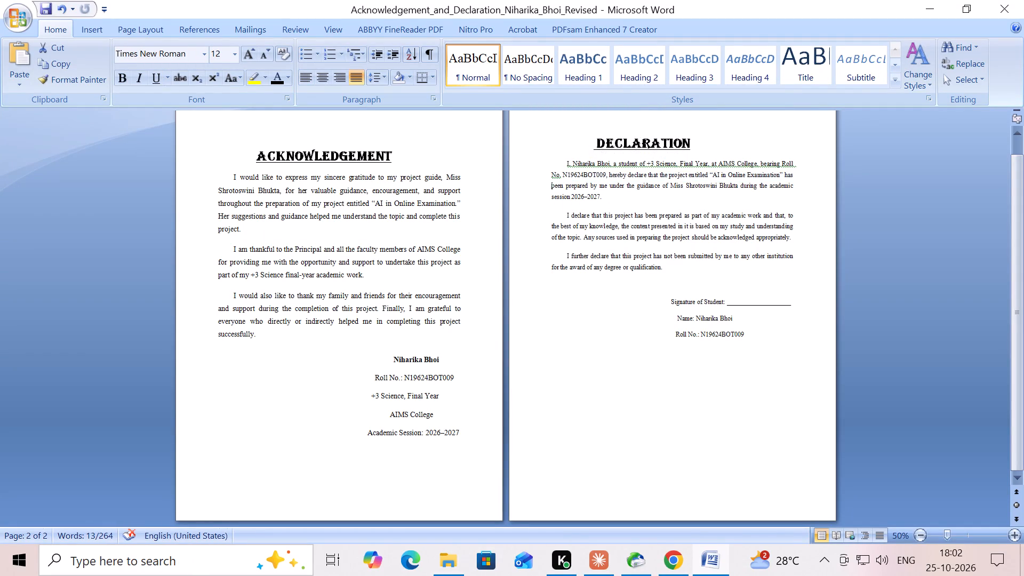
pyautogui.moveTo(557, 167); pyautogui.dragTo(736, 332)
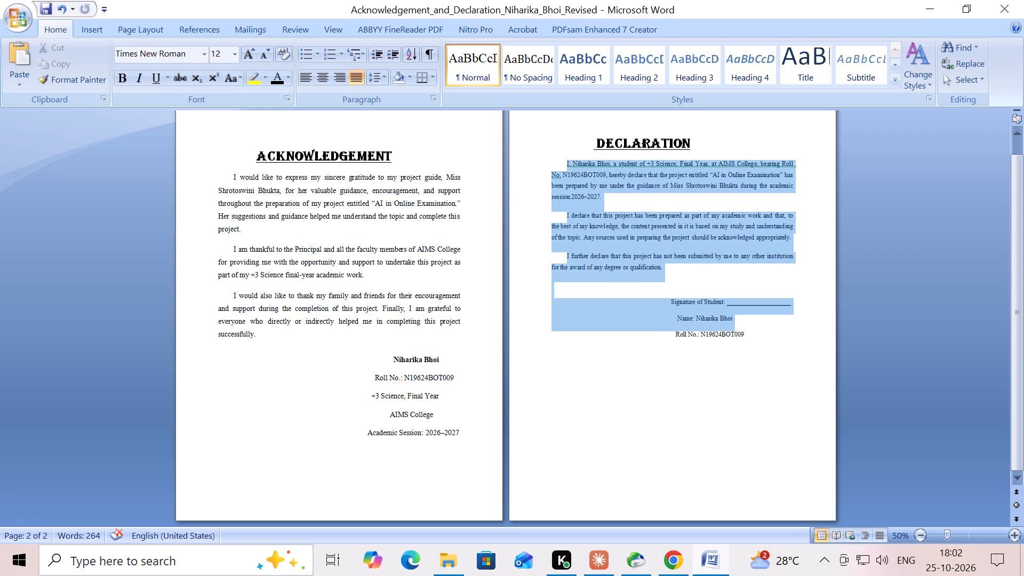
pyautogui.moveTo(736, 332); pyautogui.dragTo(788, 356)
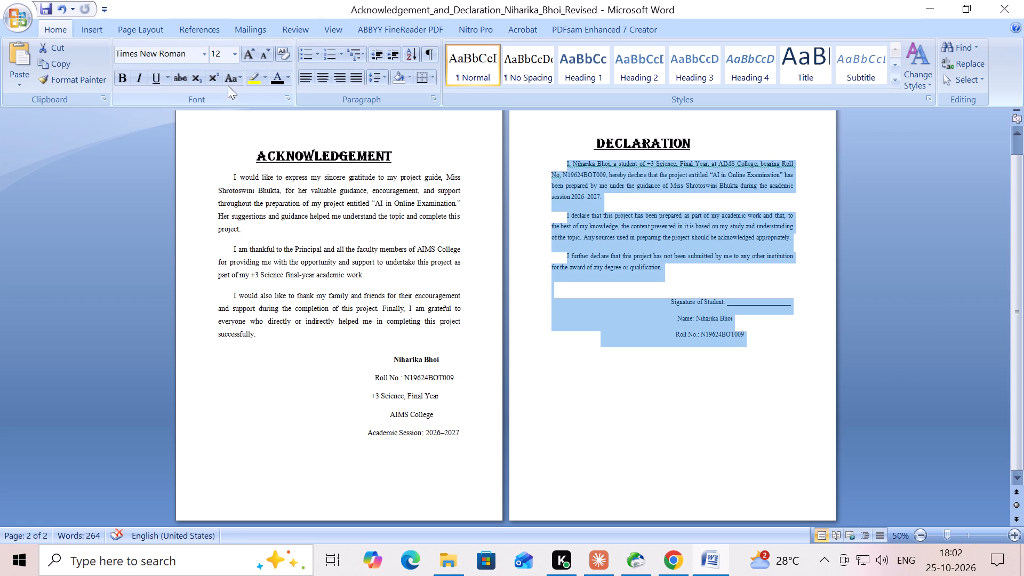
pyautogui.click(235, 55)
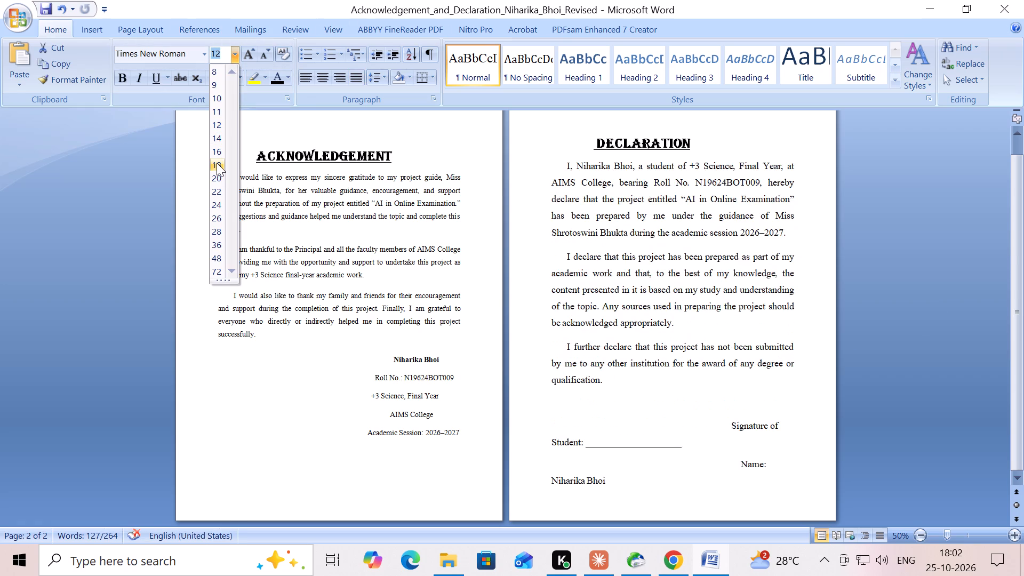
pyautogui.click(217, 163)
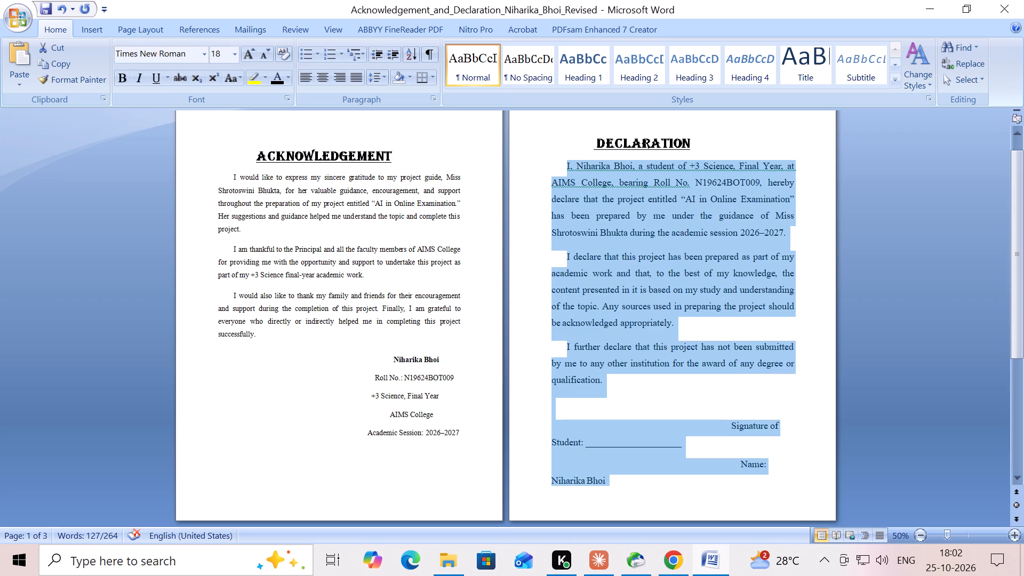
# Delete leading spaces before "Signature of Student:" on the declaration page until the label and its blank line share one line.
pyautogui.click(522, 419)
pyautogui.click(729, 430)
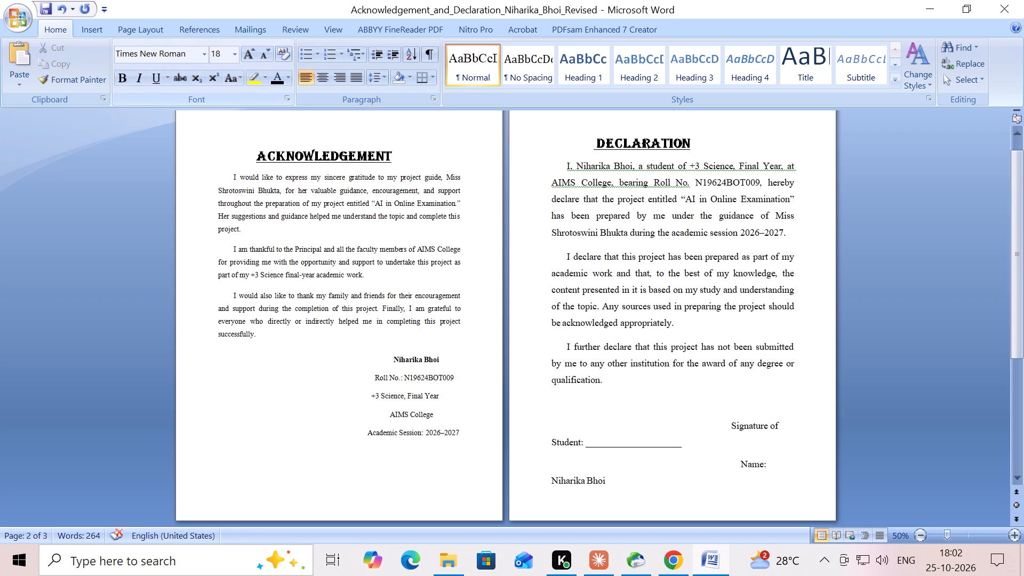
pyautogui.press('BackSpace')
pyautogui.press('BackSpace')
pyautogui.press('BackSpace')
pyautogui.press('BackSpace')
pyautogui.press('BackSpace')
pyautogui.press('BackSpace')
pyautogui.press('BackSpace')
pyautogui.press('BackSpace')
pyautogui.press('BackSpace')
pyautogui.press('BackSpace')
pyautogui.press('BackSpace')
pyautogui.press('BackSpace')
pyautogui.press('BackSpace')
pyautogui.press('BackSpace')
pyautogui.press('BackSpace')
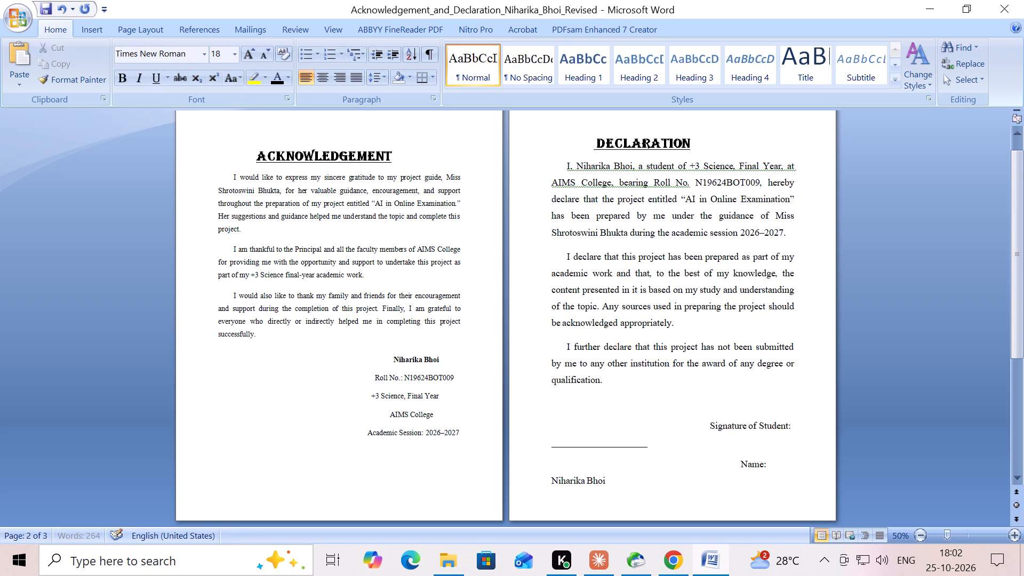
pyautogui.press('BackSpace')
pyautogui.press('BackSpace')
pyautogui.press('BackSpace')
pyautogui.press('BackSpace')
pyautogui.press('BackSpace')
pyautogui.press('BackSpace')
pyautogui.press('BackSpace')
pyautogui.press('BackSpace')
pyautogui.press('BackSpace')
pyautogui.press('BackSpace')
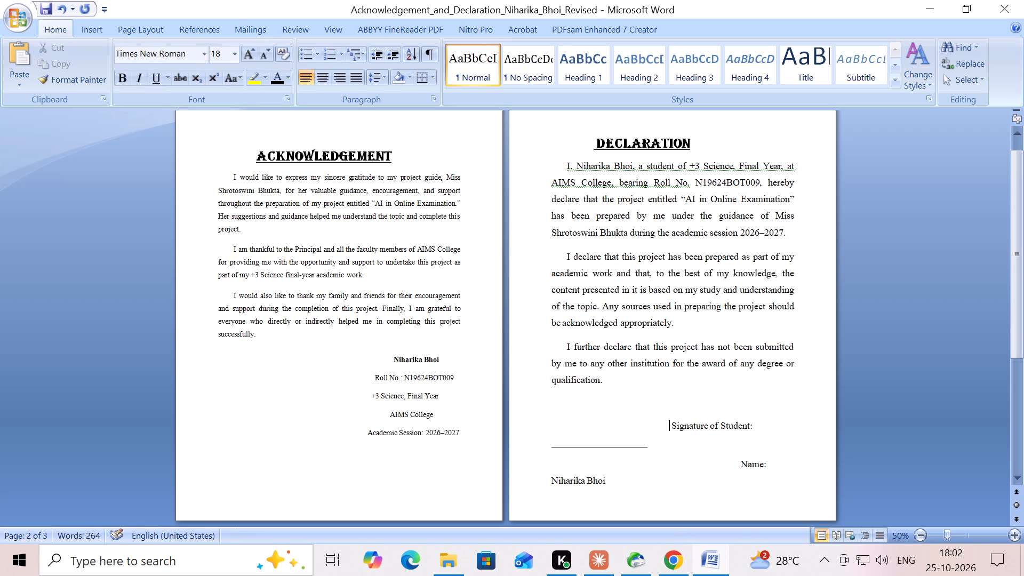
pyautogui.press('BackSpace')
pyautogui.press('BackSpace')
pyautogui.press('BackSpace')
pyautogui.press('BackSpace')
pyautogui.press('BackSpace')
pyautogui.press('BackSpace')
pyautogui.press('BackSpace')
pyautogui.press('BackSpace')
pyautogui.press('BackSpace')
pyautogui.press('BackSpace')
pyautogui.press('BackSpace')
pyautogui.press('BackSpace')
pyautogui.press('BackSpace')
pyautogui.press('BackSpace')
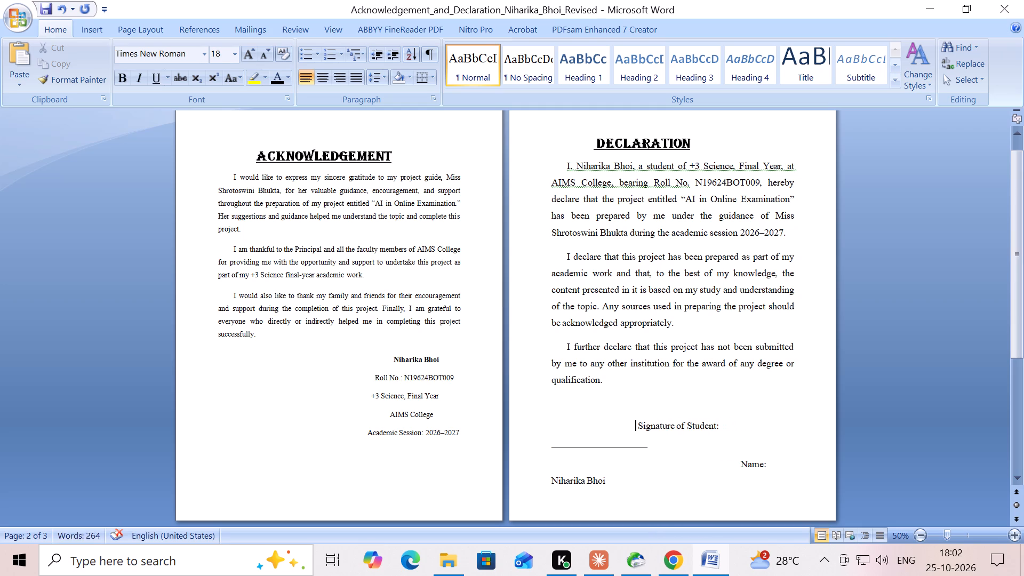
pyautogui.press('BackSpace')
pyautogui.press('BackSpace')
pyautogui.press('BackSpace')
pyautogui.press('BackSpace')
pyautogui.press('BackSpace')
pyautogui.press('BackSpace')
pyautogui.press('BackSpace')
pyautogui.press('BackSpace')
pyautogui.press('BackSpace')
pyautogui.press('BackSpace')
pyautogui.press('BackSpace')
pyautogui.press('BackSpace')
pyautogui.press('BackSpace')
pyautogui.press('BackSpace')
pyautogui.press('BackSpace')
pyautogui.press('BackSpace')
pyautogui.press('BackSpace')
pyautogui.press('BackSpace')
pyautogui.press('BackSpace')
pyautogui.press('BackSpace')
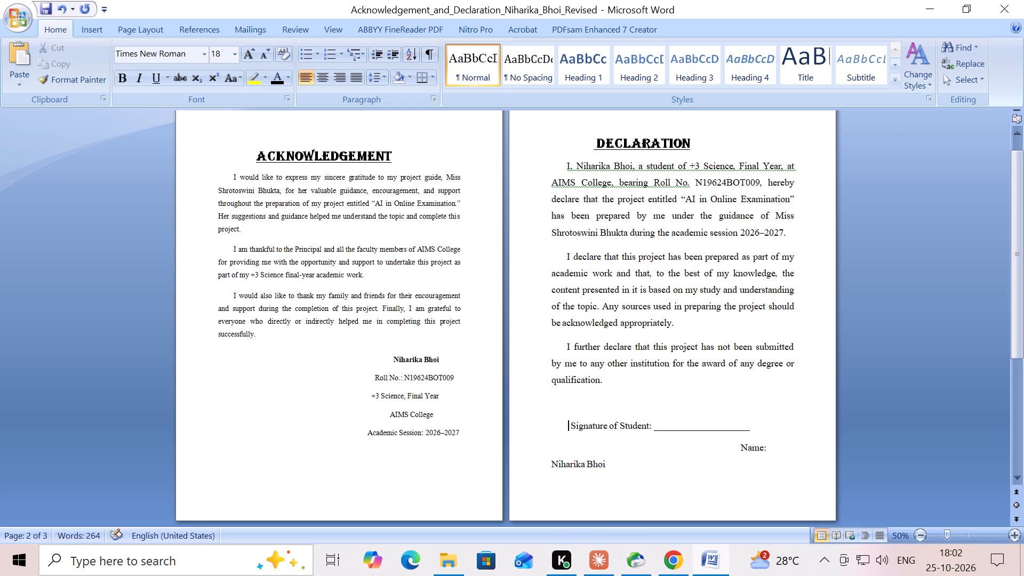
# Shorten the blank after "Signature of Student:" by removing eight underscores from its end.
pyautogui.click(760, 429)
pyautogui.press('BackSpace')
pyautogui.press('BackSpace')
pyautogui.press('BackSpace')
pyautogui.press('BackSpace')
pyautogui.press('BackSpace')
pyautogui.press('BackSpace')
pyautogui.press('BackSpace')
pyautogui.press('BackSpace')
# Insert leading spaces before "Signature of Student:" to shift the line right until its blank ends near the right text margin.
pyautogui.click(568, 419)
pyautogui.click(571, 423)
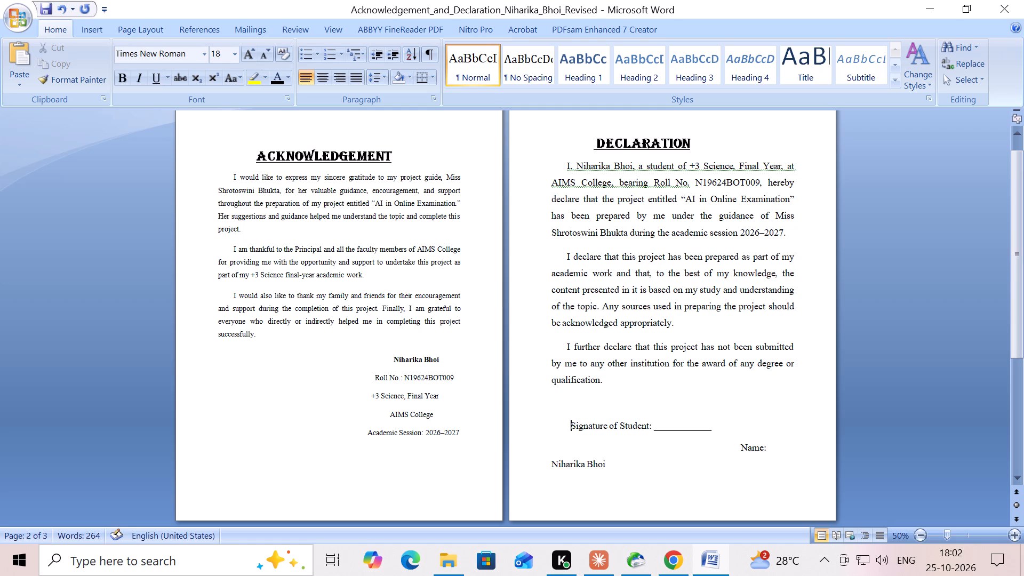
pyautogui.press('space')
pyautogui.press('space')
pyautogui.press('space')
pyautogui.press('space')
pyautogui.press('space')
pyautogui.press('space')
pyautogui.press('space')
pyautogui.press('space')
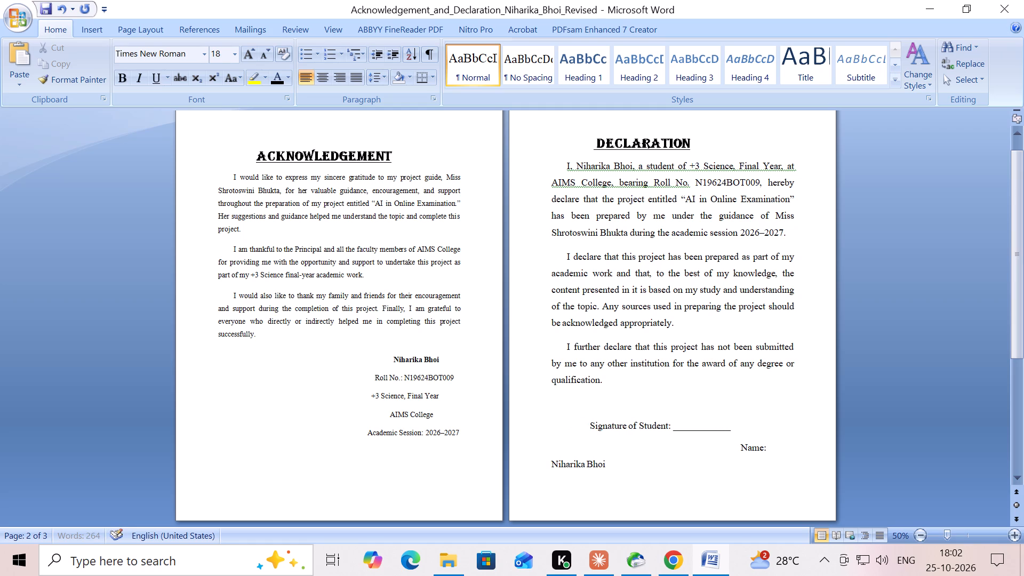
pyautogui.press('space')
pyautogui.press('space')
pyautogui.press('space')
pyautogui.press('space')
pyautogui.press('space')
pyautogui.press('space')
pyautogui.press('space')
pyautogui.press('space')
pyautogui.press('space')
pyautogui.press('space')
pyautogui.press('space')
pyautogui.press('space')
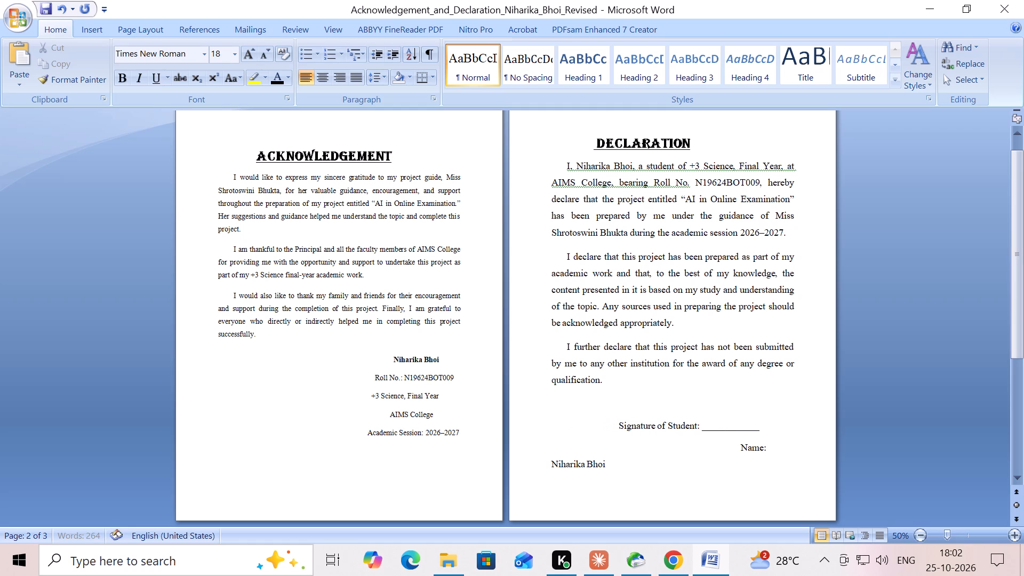
pyautogui.press('space')
pyautogui.press('space')
pyautogui.press('space')
pyautogui.press('space')
pyautogui.press('space')
pyautogui.press('space')
pyautogui.press('space')
pyautogui.press('space')
pyautogui.press('space')
pyautogui.press('space')
pyautogui.press('space')
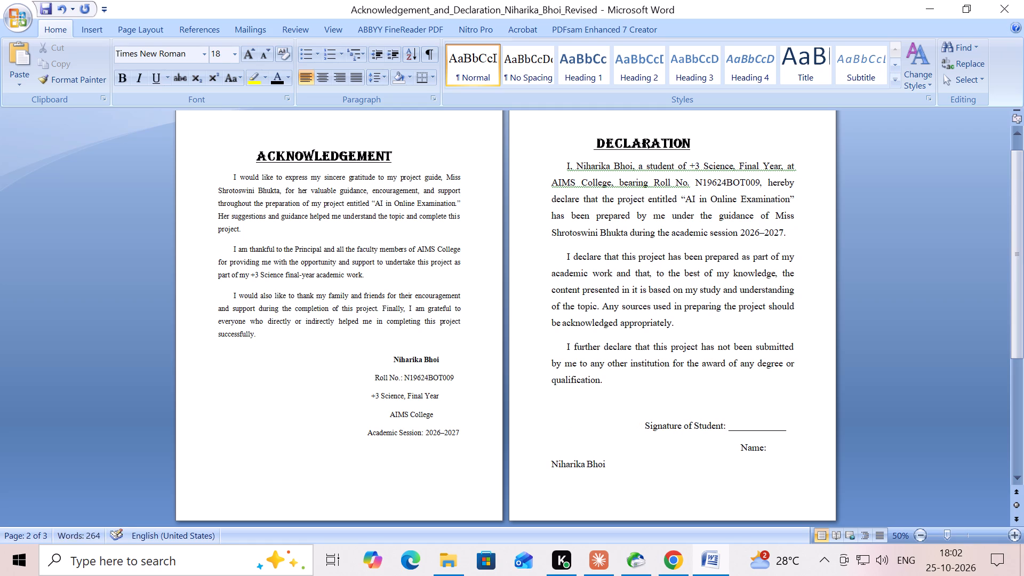
pyautogui.press('space')
pyautogui.press('space')
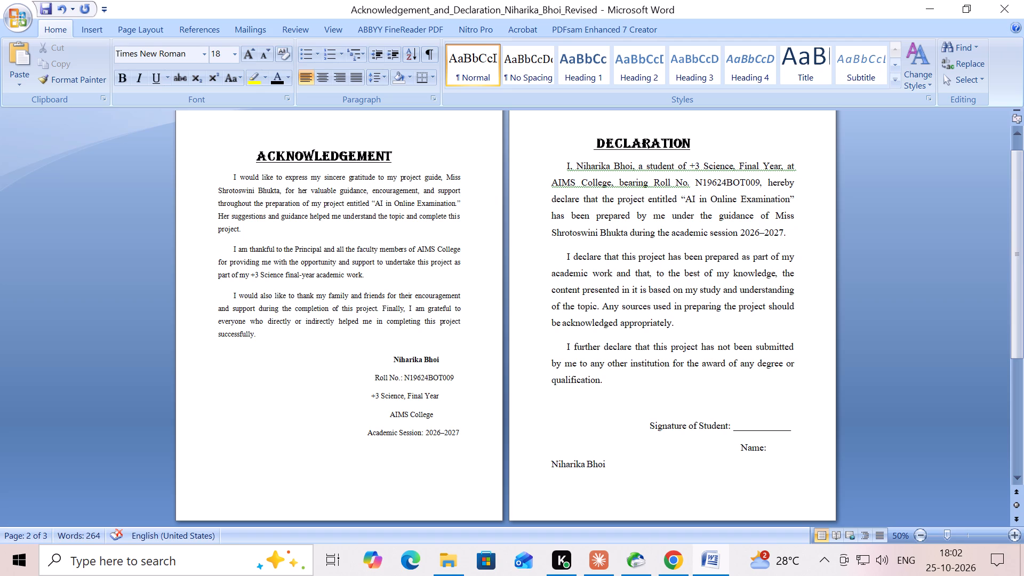
# Delete leading spaces before "Name:" on the declaration page so the name fits on one line, starting nearly beneath "Signature of Student:".
pyautogui.click(736, 447)
pyautogui.press('BackSpace')
pyautogui.press('BackSpace')
pyautogui.press('BackSpace')
pyautogui.press('BackSpace')
pyautogui.press('BackSpace')
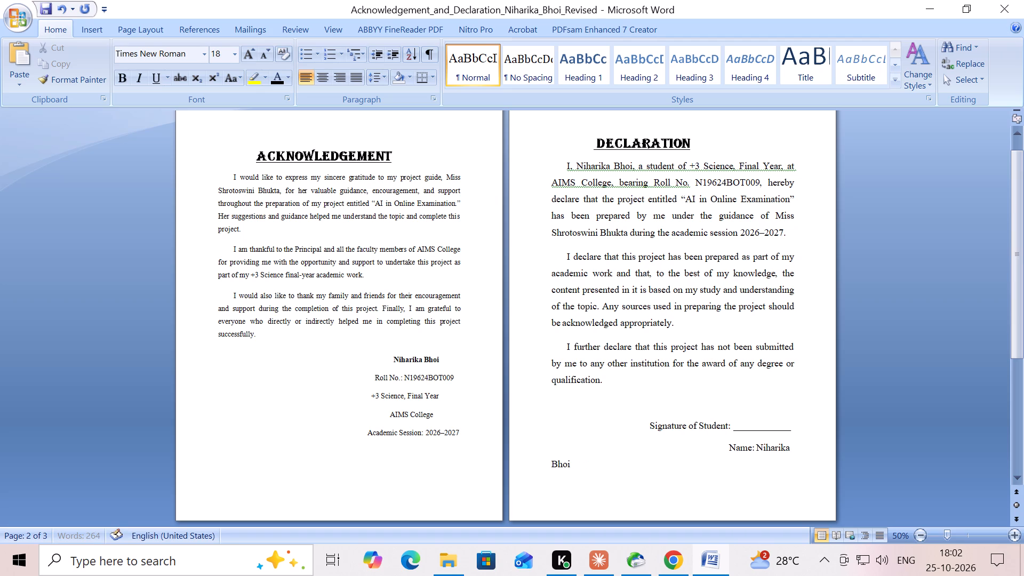
pyautogui.press('BackSpace')
pyautogui.press('BackSpace')
pyautogui.press('BackSpace')
pyautogui.press('BackSpace')
pyautogui.press('BackSpace')
pyautogui.press('BackSpace')
pyautogui.press('BackSpace')
pyautogui.press('BackSpace')
pyautogui.press('BackSpace')
pyautogui.press('BackSpace')
pyautogui.press('BackSpace')
pyautogui.press('BackSpace')
pyautogui.press('BackSpace')
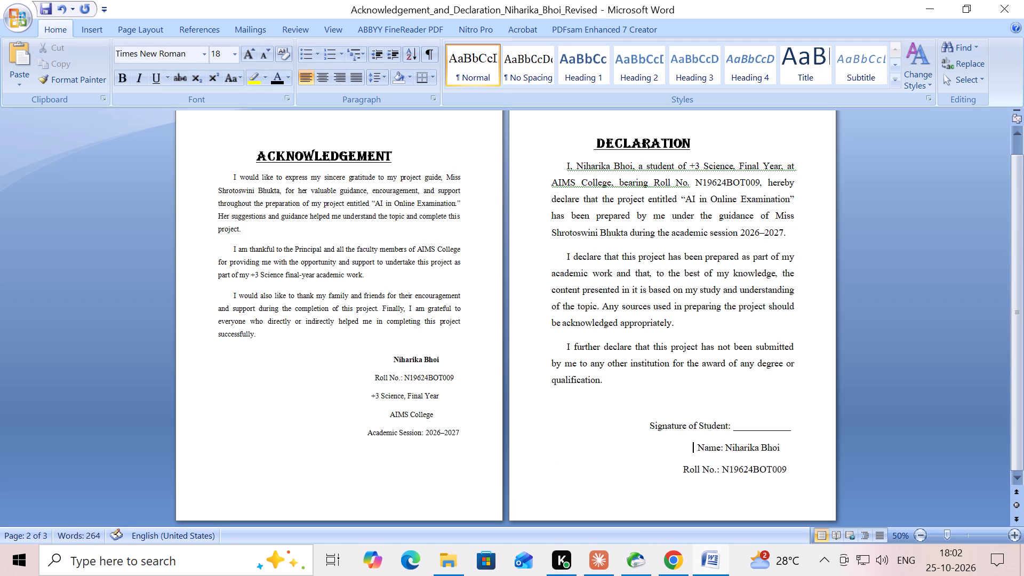
pyautogui.press('BackSpace')
pyautogui.press('BackSpace')
pyautogui.press('BackSpace')
pyautogui.press('BackSpace')
pyautogui.press('BackSpace')
pyautogui.press('BackSpace')
pyautogui.press('BackSpace')
pyautogui.press('BackSpace')
pyautogui.press('BackSpace')
pyautogui.press('BackSpace')
pyautogui.press('BackSpace')
pyautogui.press('BackSpace')
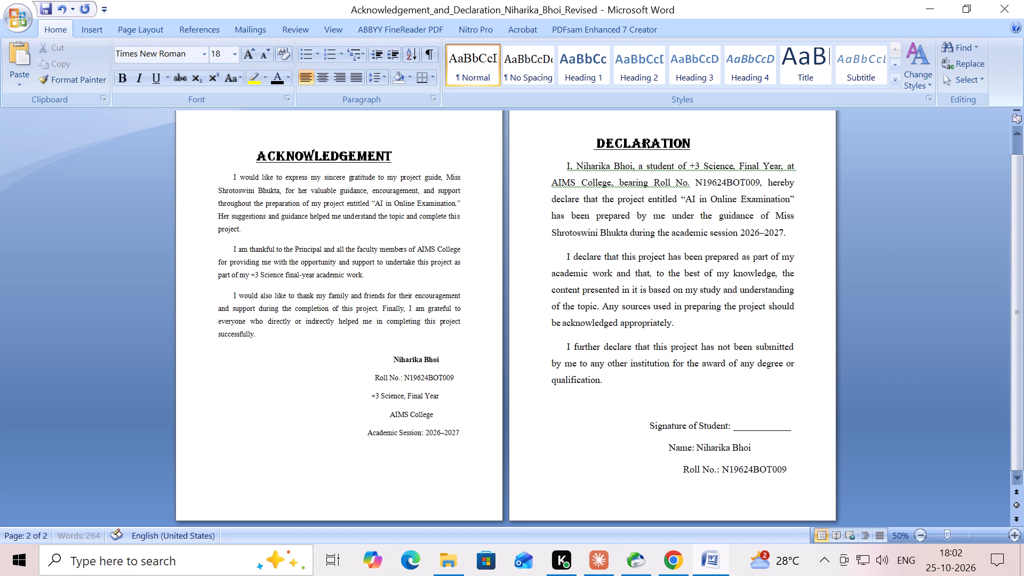
pyautogui.press('BackSpace')
pyautogui.press('BackSpace')
pyautogui.press('BackSpace')
pyautogui.press('BackSpace')
pyautogui.press('BackSpace')
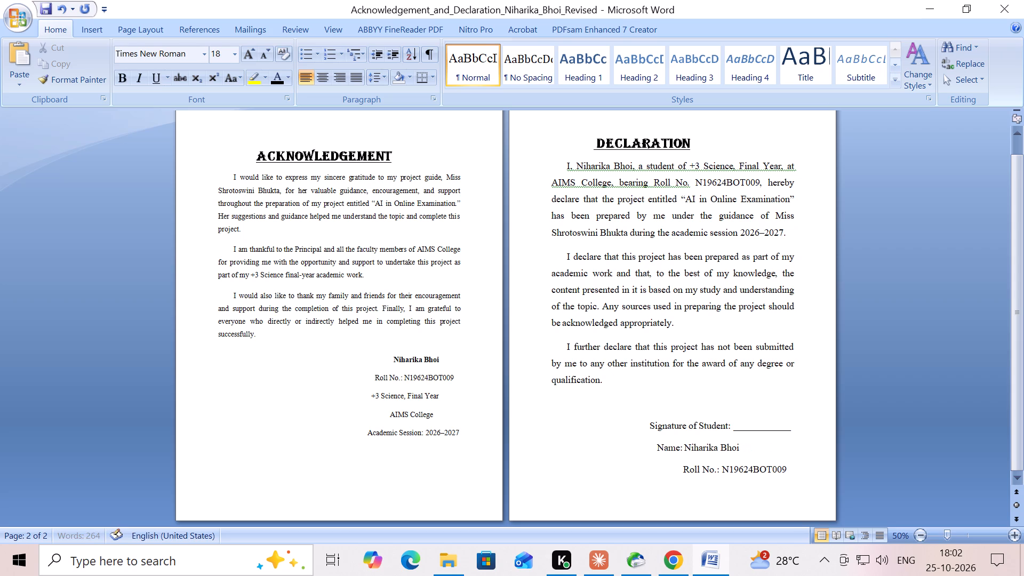
# Delete leading spaces before "Roll No.:" at the end of the declaration page until it starts directly beneath "Name:".
pyautogui.press('Down')
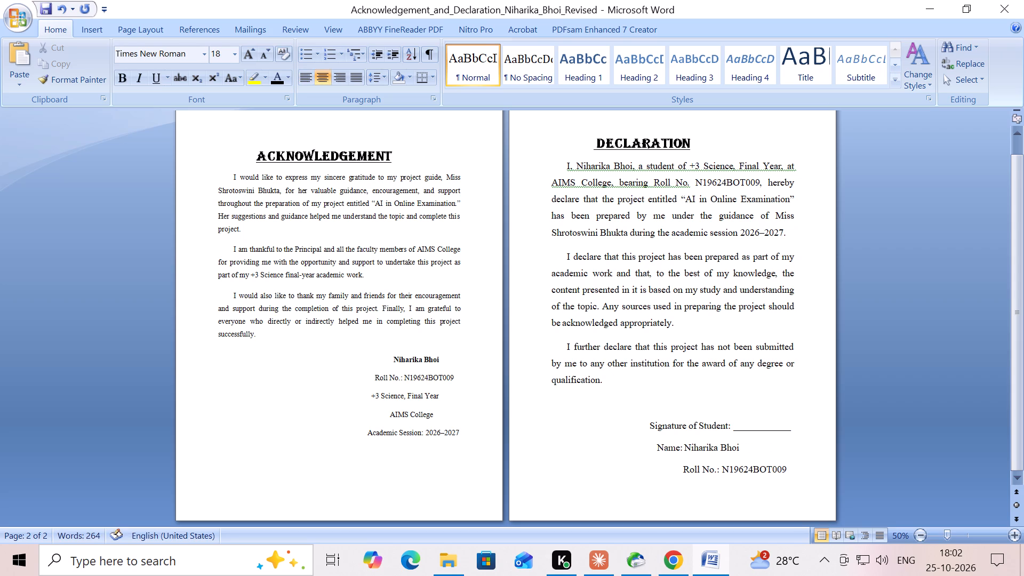
pyautogui.press('BackSpace')
pyautogui.press('BackSpace')
pyautogui.press('BackSpace')
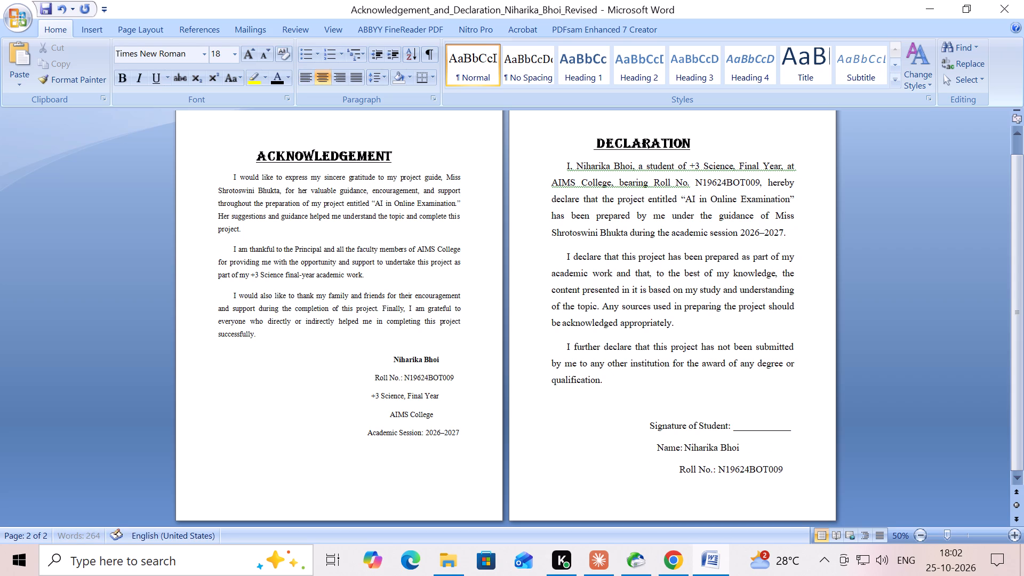
pyautogui.press('BackSpace')
pyautogui.press('BackSpace')
pyautogui.press('BackSpace')
pyautogui.press('BackSpace')
pyautogui.press('BackSpace')
pyautogui.press('BackSpace')
pyautogui.press('BackSpace')
pyautogui.press('BackSpace')
pyautogui.press('BackSpace')
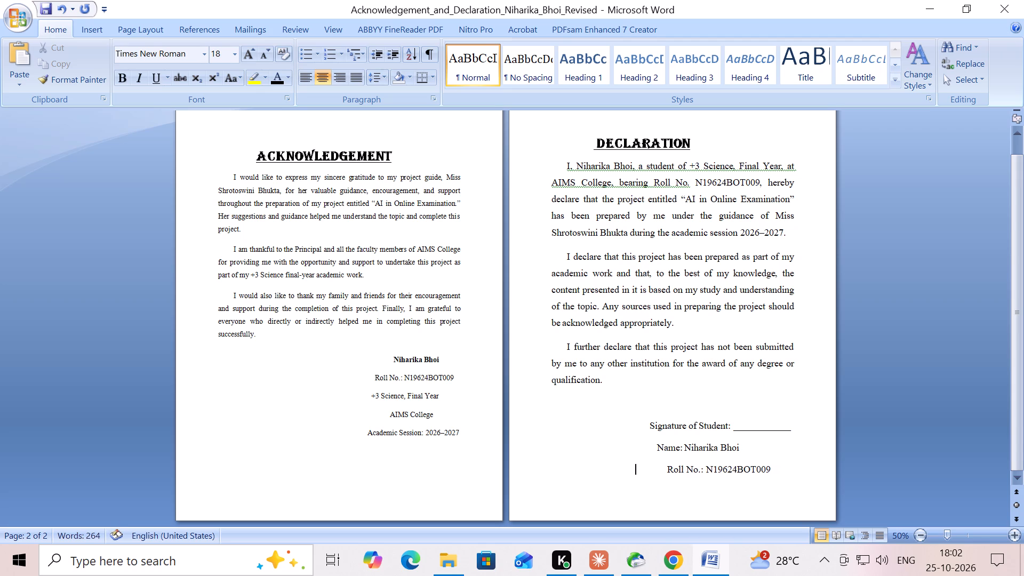
pyautogui.press('BackSpace')
pyautogui.press('BackSpace')
pyautogui.press('BackSpace')
pyautogui.press('BackSpace')
pyautogui.press('BackSpace')
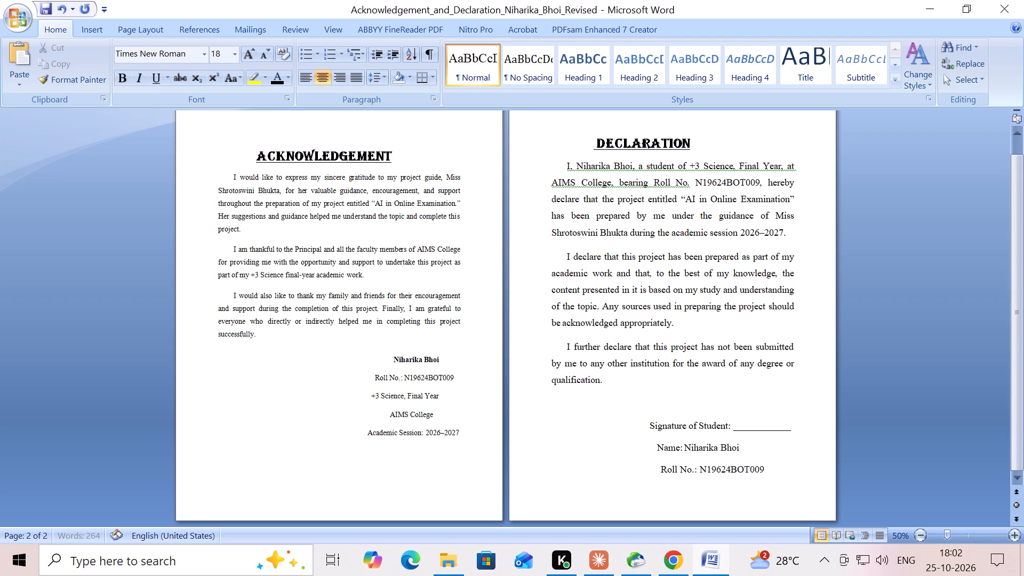
pyautogui.press('BackSpace')
pyautogui.press('BackSpace')
pyautogui.press('BackSpace')
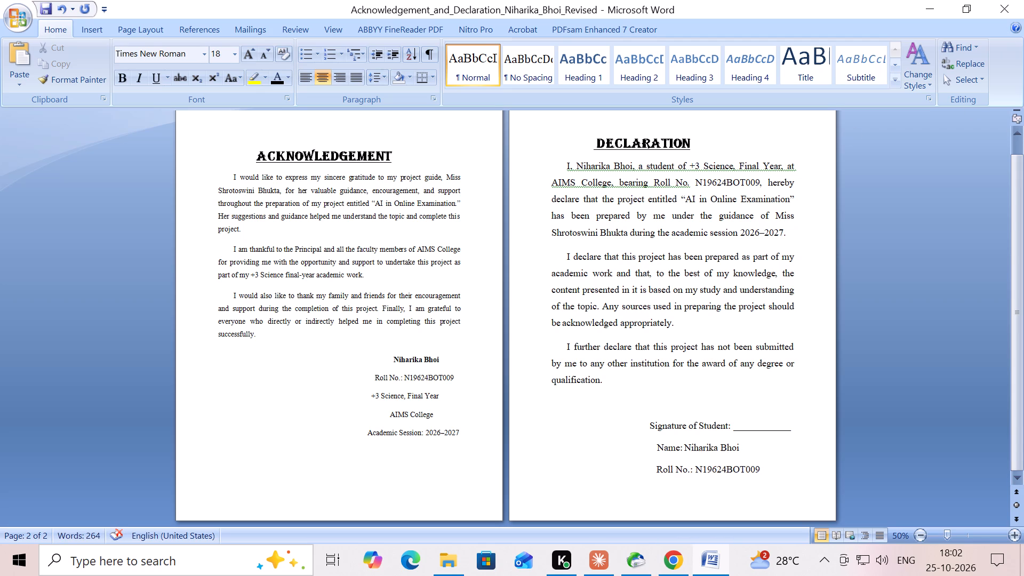
# Remove the empty line above "Signature of Student:" on the declaration page.
pyautogui.click(643, 407)
pyautogui.click(652, 413)
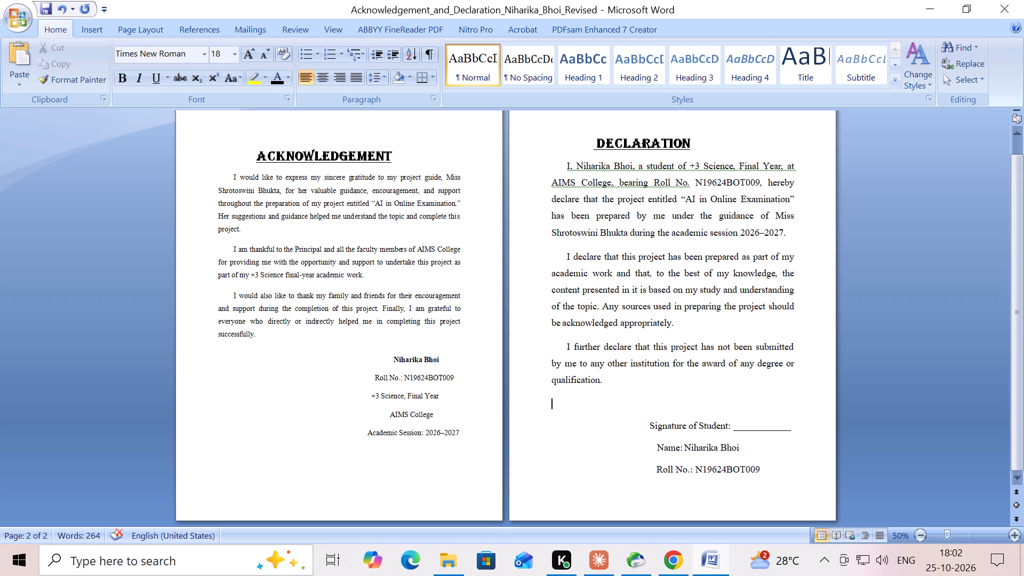
pyautogui.press('BackSpace')
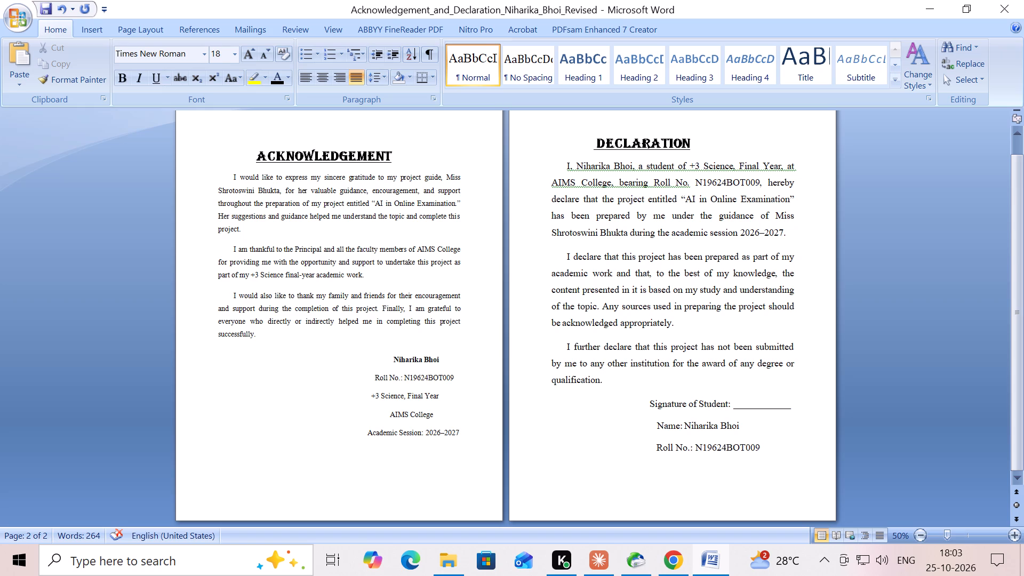
# Set the signature, name and roll number lines on the declaration page to font size 16.
pyautogui.moveTo(652, 403); pyautogui.dragTo(771, 466)
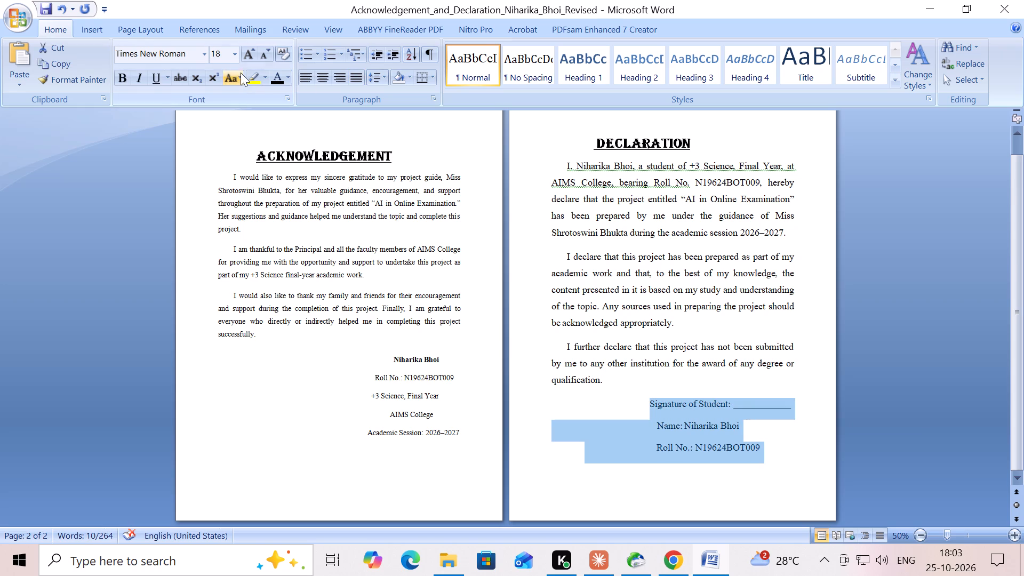
pyautogui.click(236, 47)
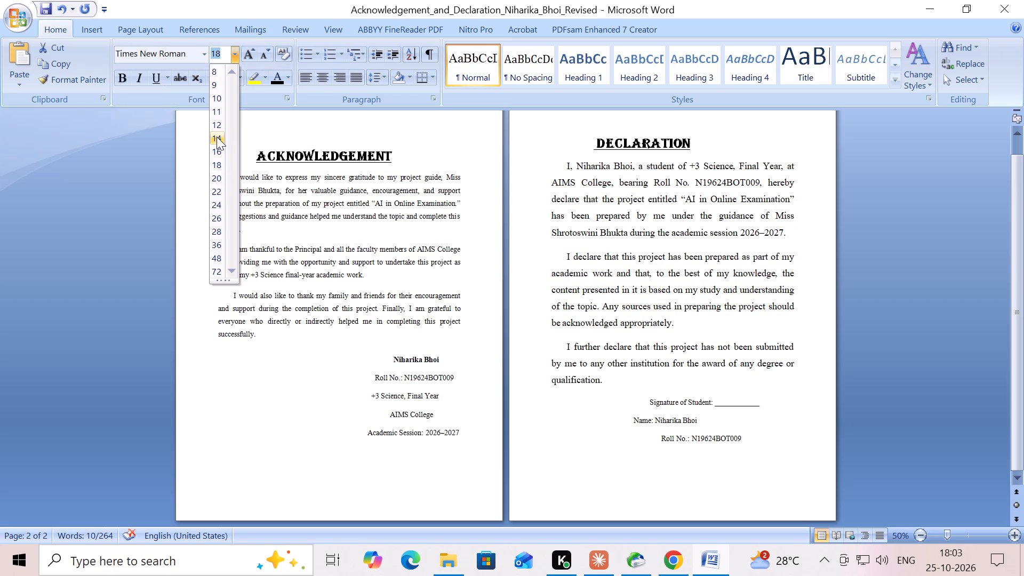
pyautogui.click(217, 151)
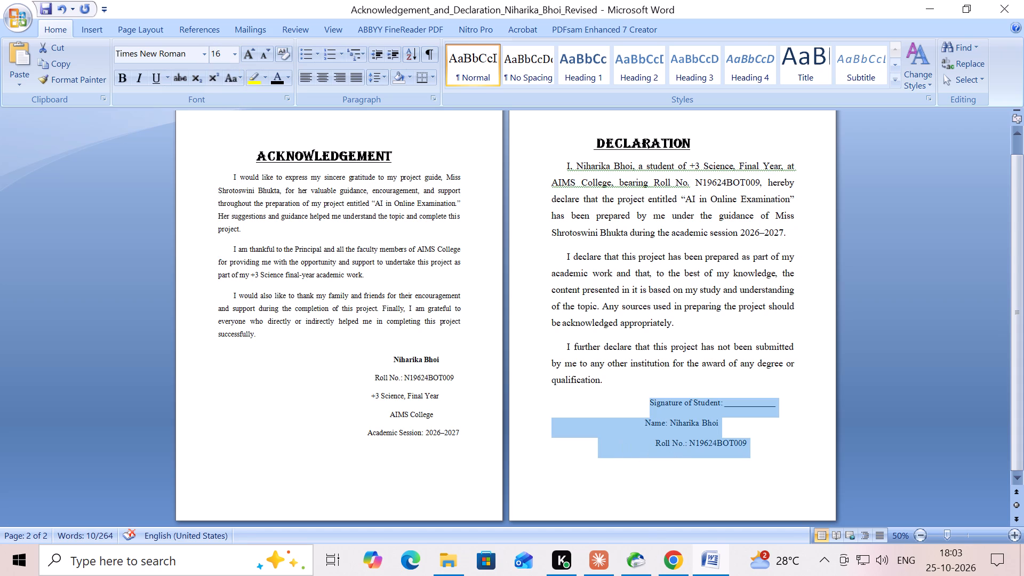
# Insert ten leading spaces before "Name:" on the declaration page to shift the line right of the "Signature of Student:" start.
pyautogui.click(644, 418)
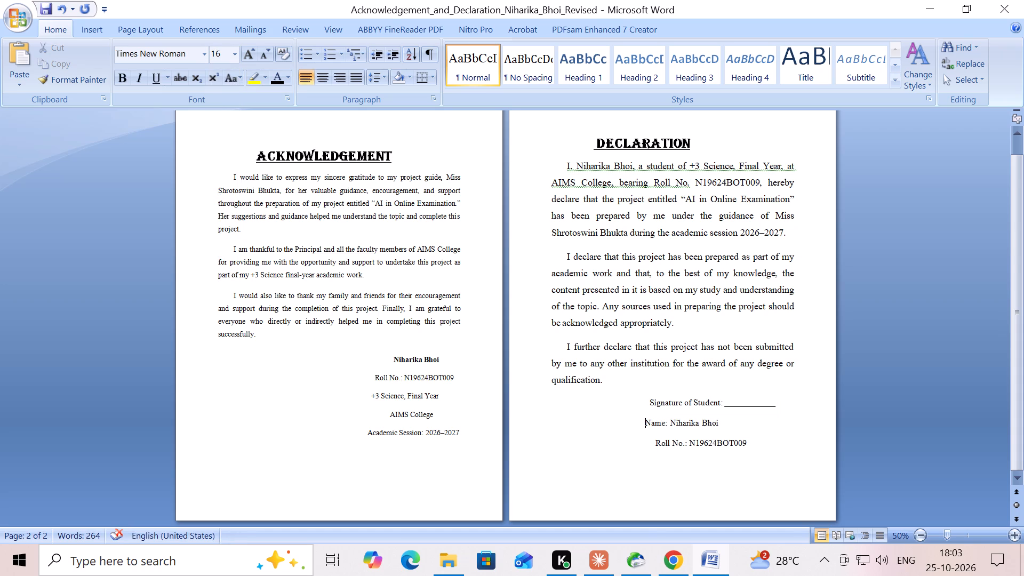
pyautogui.press('space')
pyautogui.press('space')
pyautogui.press('space')
pyautogui.press('space')
pyautogui.press('space')
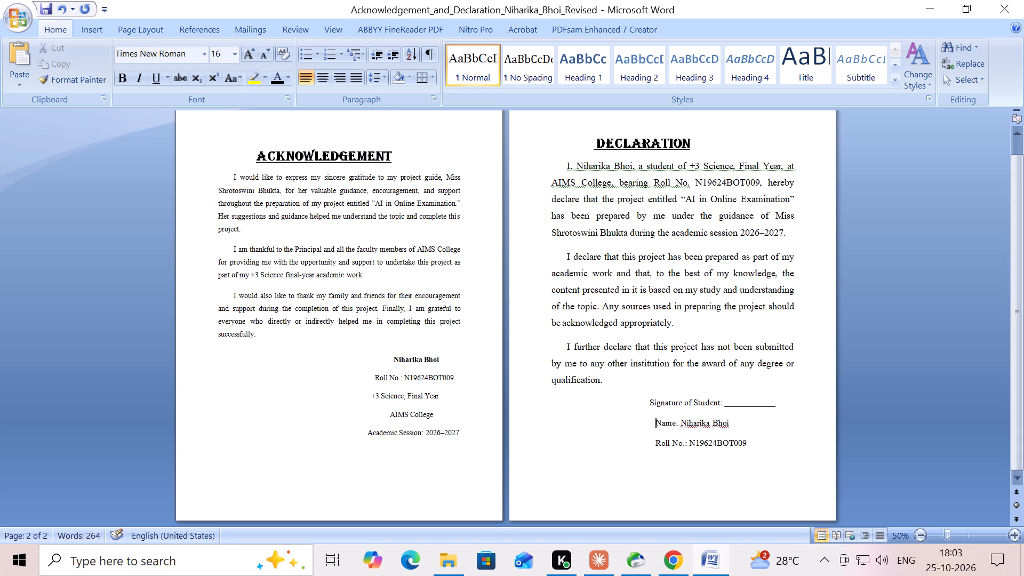
pyautogui.press('space')
pyautogui.press('space')
pyautogui.press('space')
pyautogui.press('space')
pyautogui.press('space')
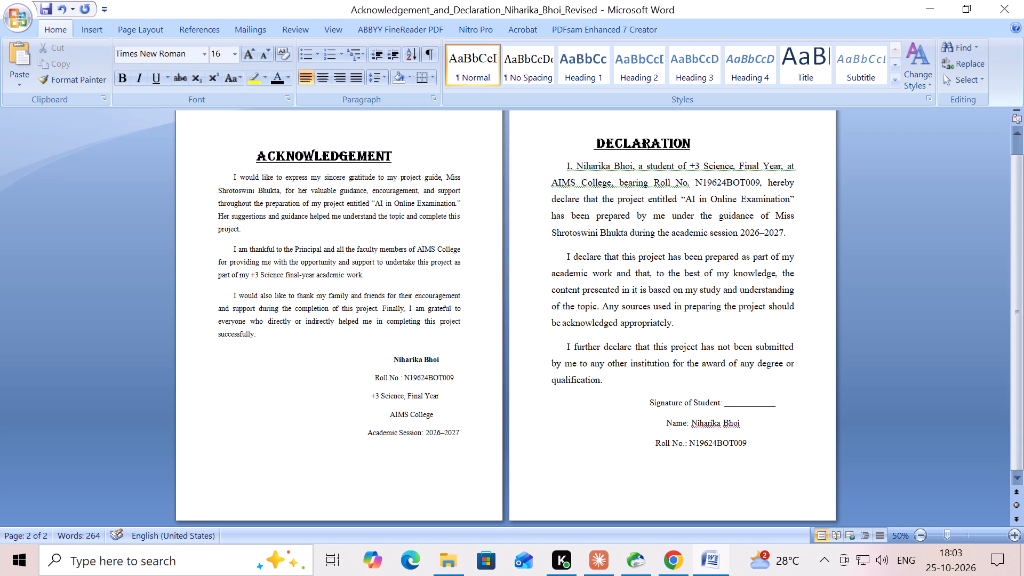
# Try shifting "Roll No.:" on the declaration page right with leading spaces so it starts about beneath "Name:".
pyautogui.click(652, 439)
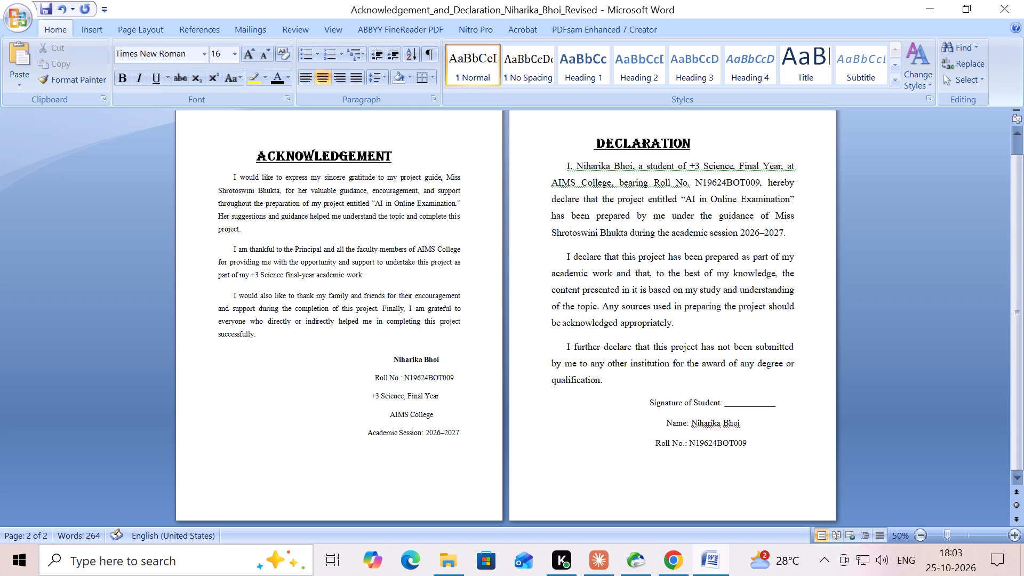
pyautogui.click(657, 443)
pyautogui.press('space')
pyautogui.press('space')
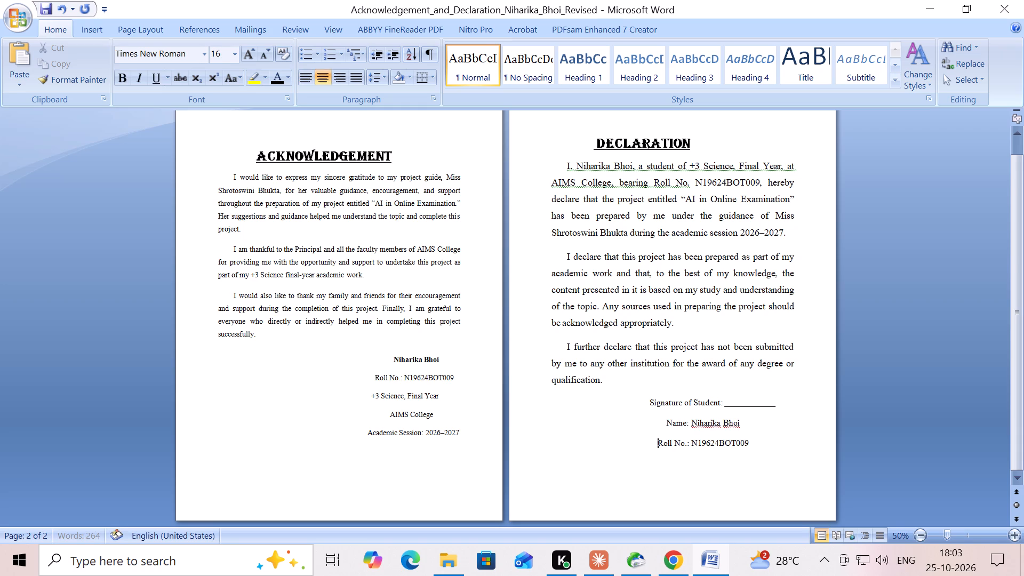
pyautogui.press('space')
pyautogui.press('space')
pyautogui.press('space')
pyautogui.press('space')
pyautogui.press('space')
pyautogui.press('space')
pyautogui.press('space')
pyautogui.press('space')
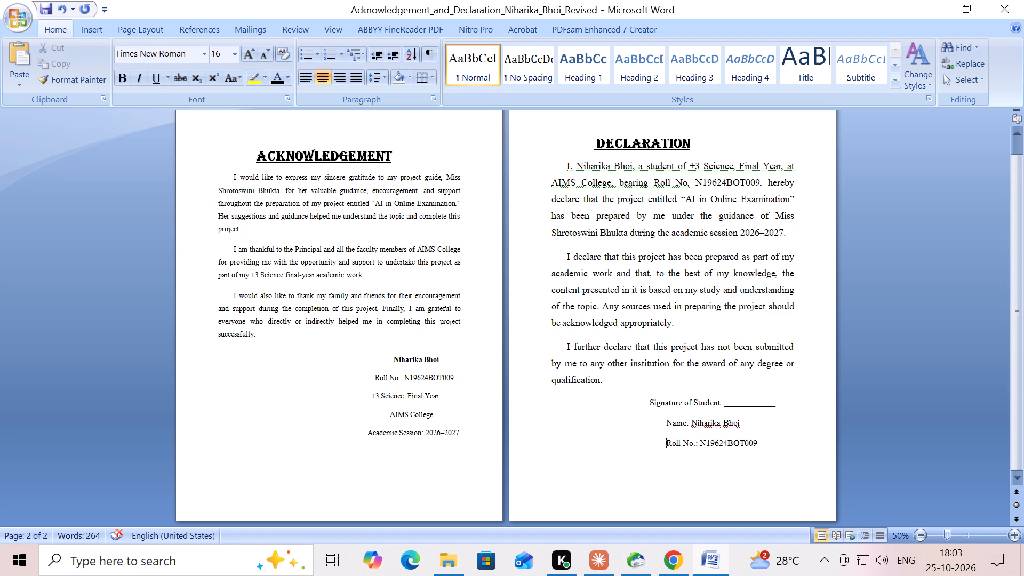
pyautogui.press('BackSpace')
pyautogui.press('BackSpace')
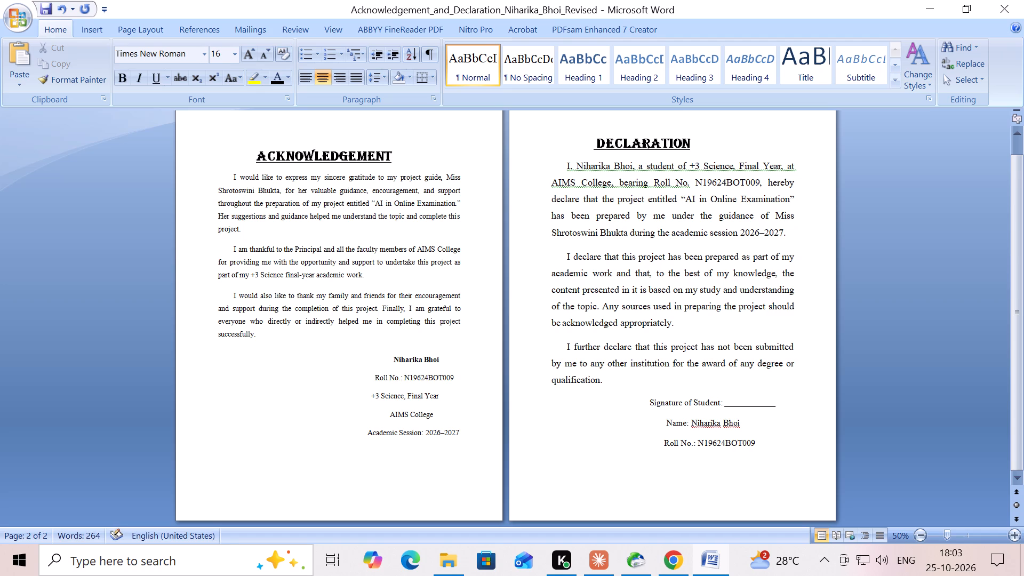
# Ignore the spelling flags on the student's name in the "Name:" line of the declaration page.
pyautogui.click(708, 419)
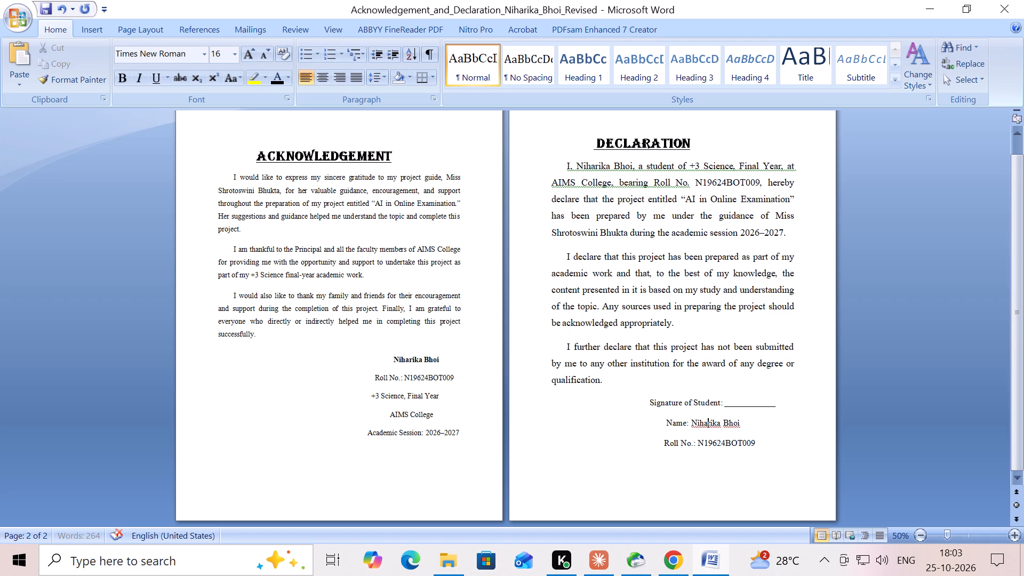
pyautogui.rightClick(708, 419)
pyautogui.click(752, 277)
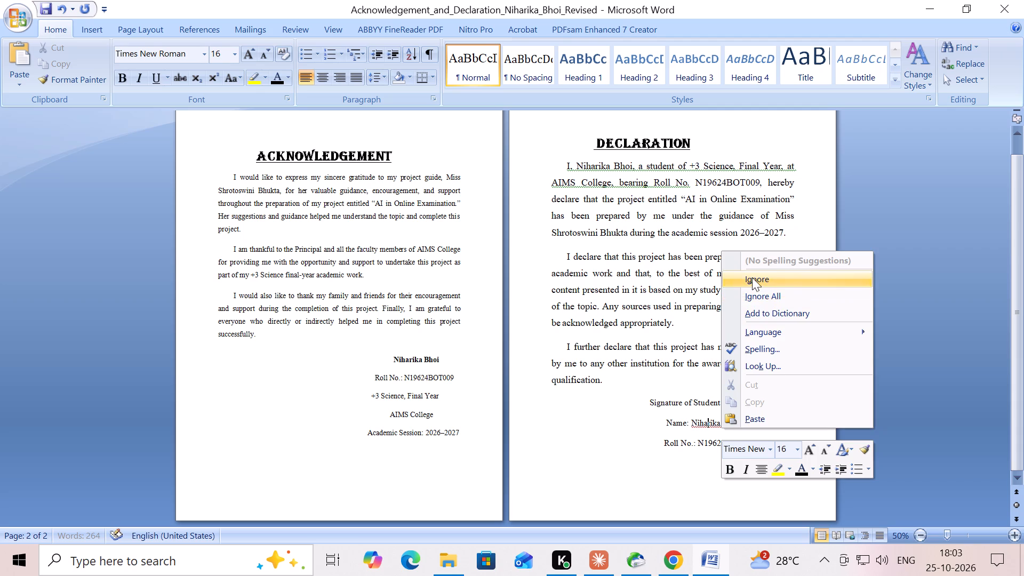
pyautogui.click(724, 425)
pyautogui.rightClick(724, 425)
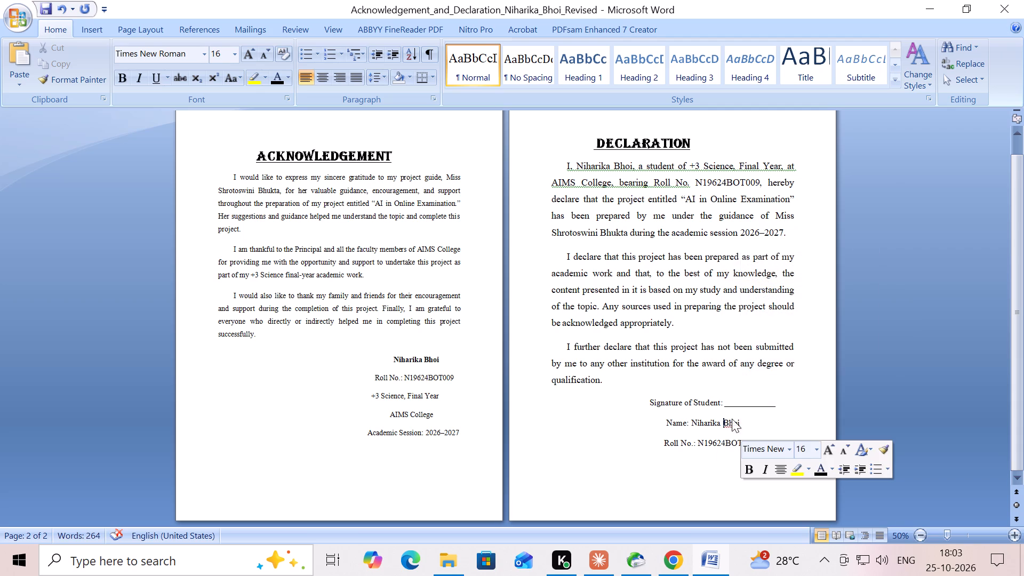
pyautogui.click(779, 259)
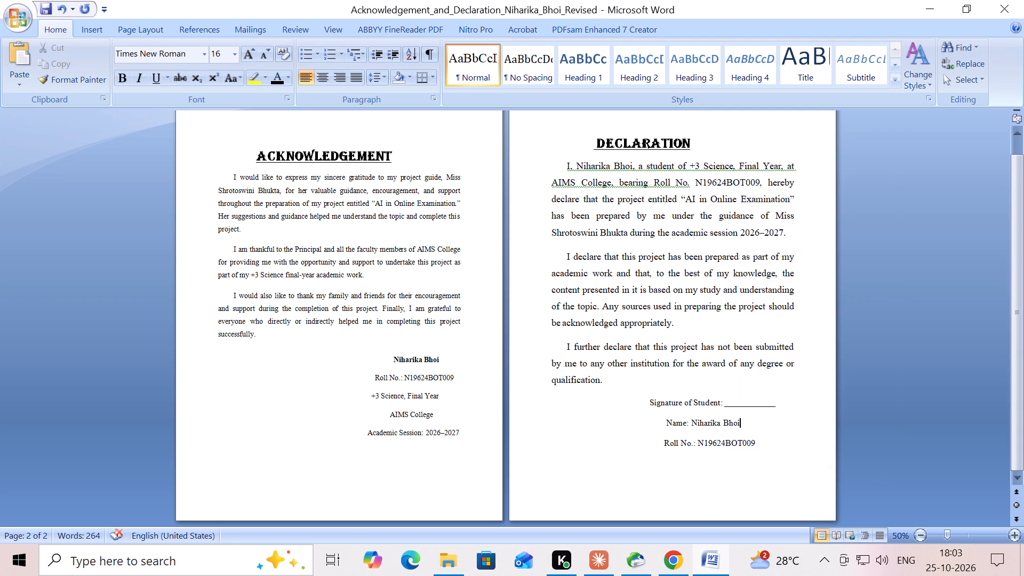
# Delete seven leading spaces before "Name:" on the declaration page so it starts almost beneath "Signature of Student:".
pyautogui.click(662, 420)
pyautogui.press('BackSpace')
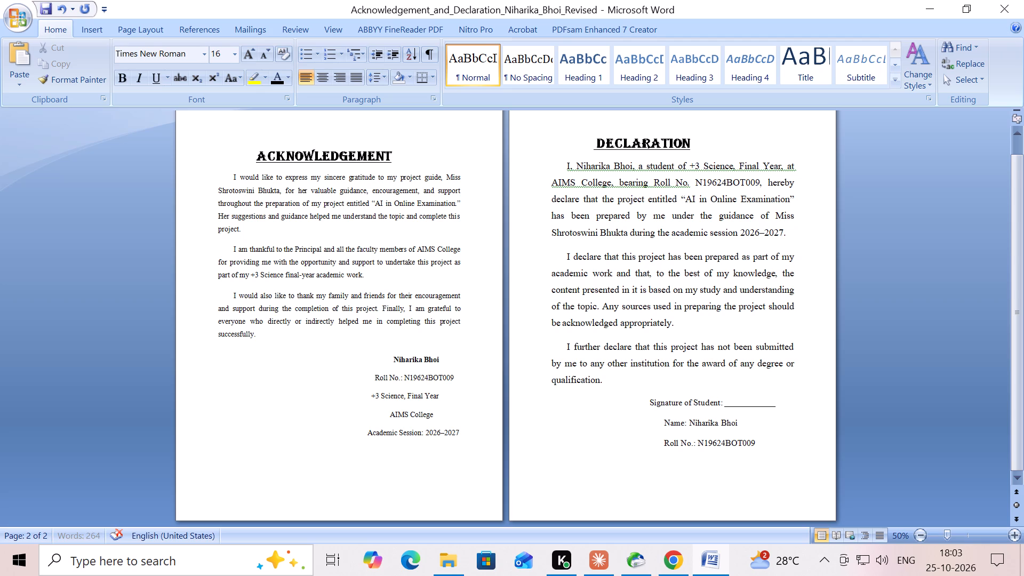
pyautogui.press('BackSpace')
pyautogui.press('BackSpace')
pyautogui.press('BackSpace')
pyautogui.press('BackSpace')
pyautogui.press('BackSpace')
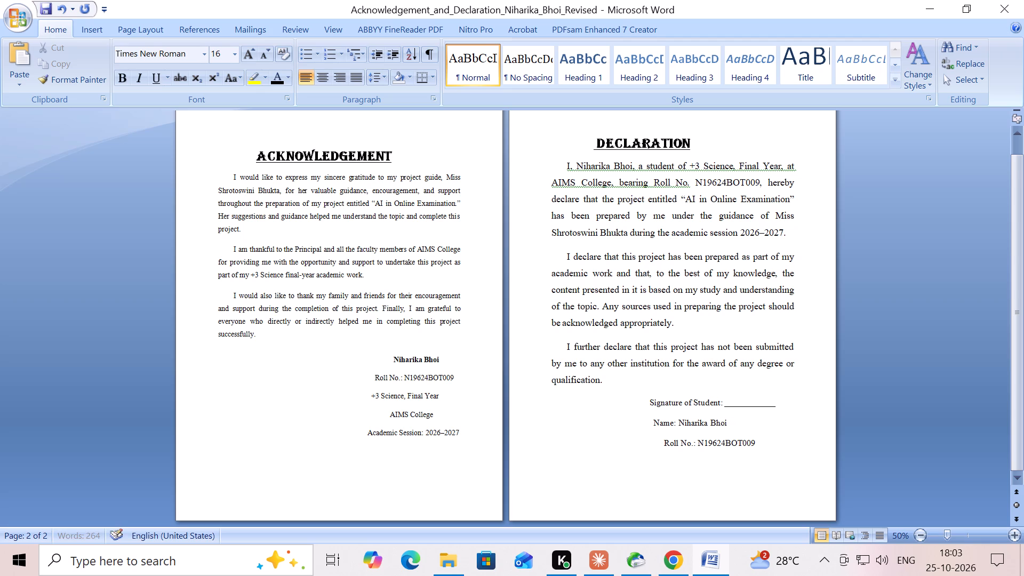
pyautogui.press('BackSpace')
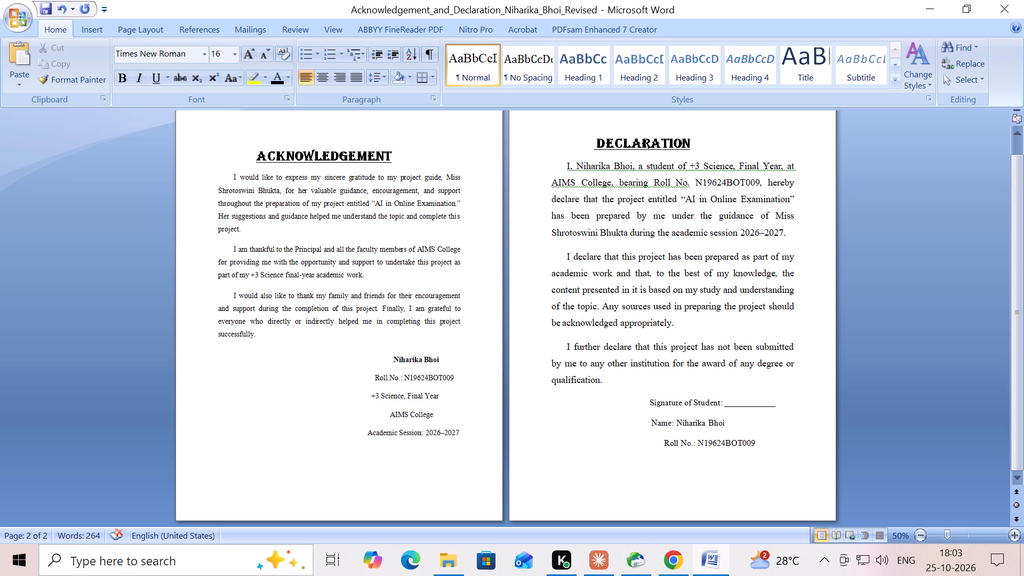
# Delete eleven leading spaces before "Roll No.:" on the declaration page so it starts almost beneath "Name:".
pyautogui.click(665, 442)
pyautogui.press('BackSpace')
pyautogui.press('BackSpace')
pyautogui.press('BackSpace')
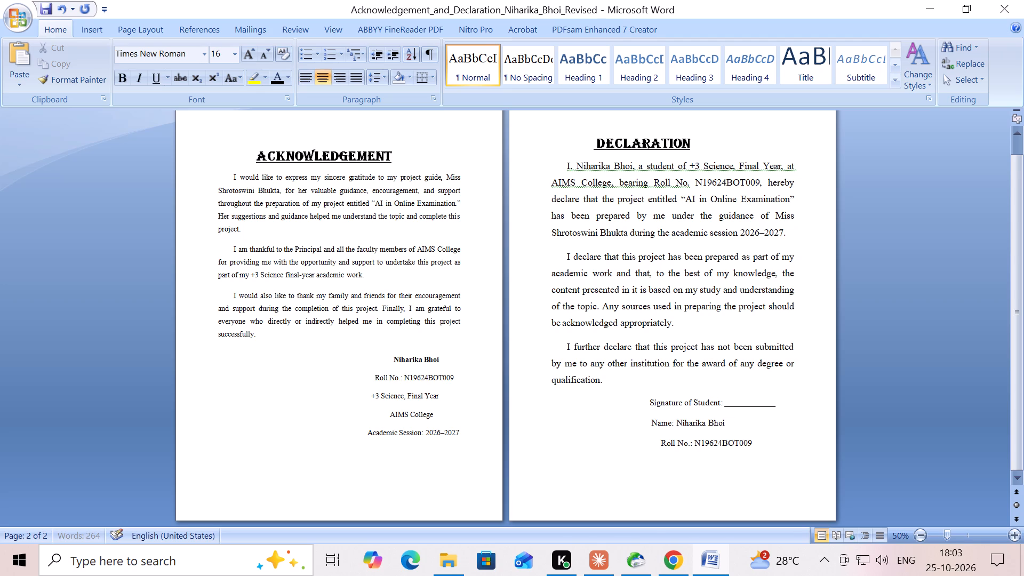
pyautogui.press('BackSpace')
pyautogui.press('BackSpace')
pyautogui.press('BackSpace')
pyautogui.press('BackSpace')
pyautogui.press('BackSpace')
pyautogui.press('BackSpace')
pyautogui.press('BackSpace')
pyautogui.press('BackSpace')
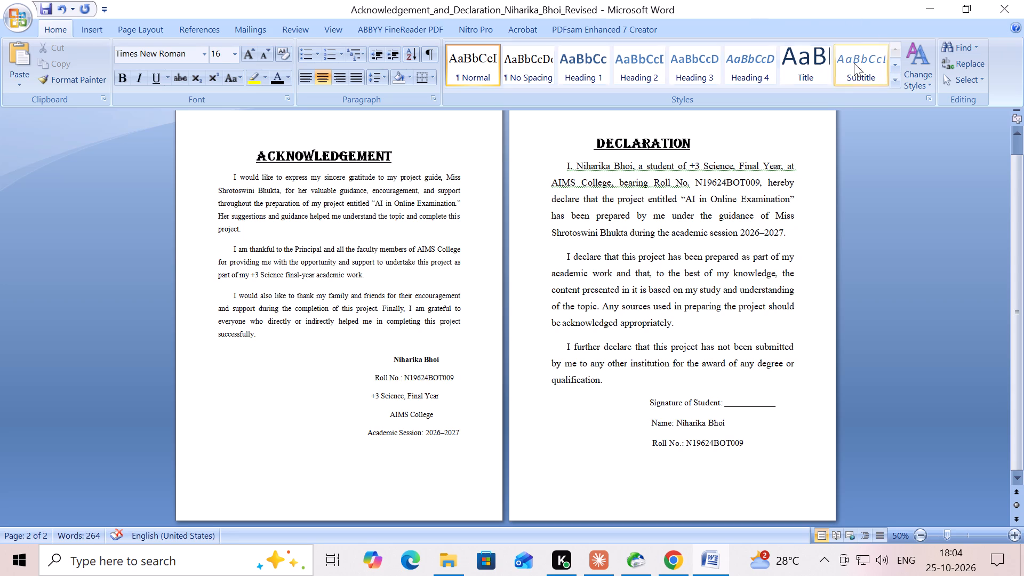
# Ignore the grammar flag on the opening sentence of the declaration.
pyautogui.click(633, 157)
pyautogui.click(633, 166)
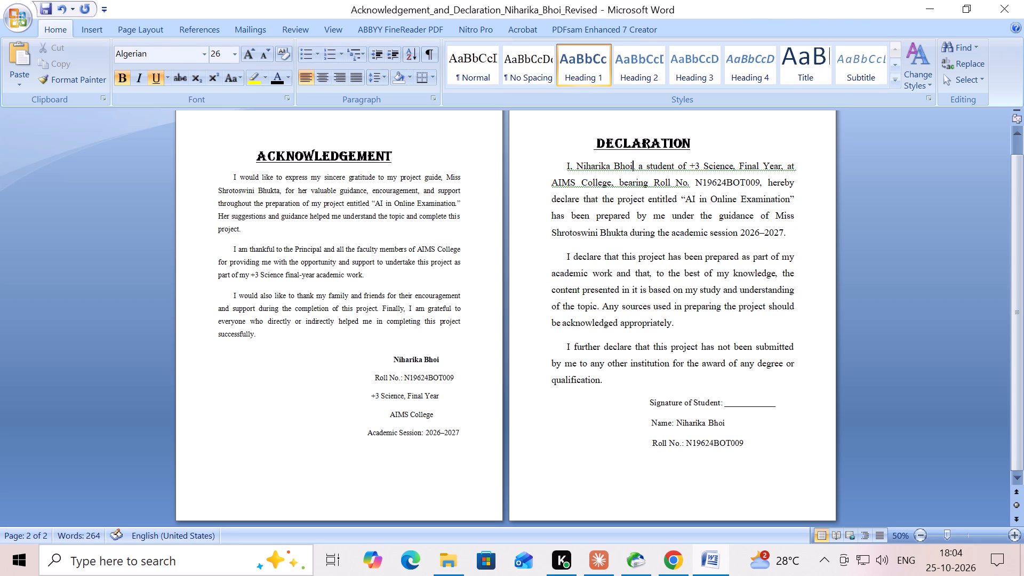
pyautogui.rightClick(633, 166)
pyautogui.click(661, 195)
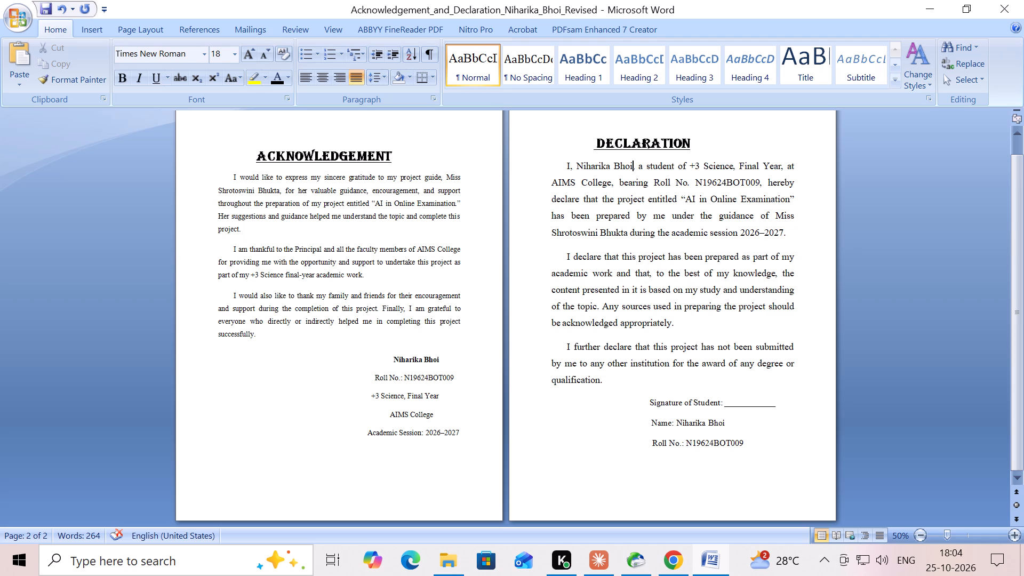
# Underline the project guide's name, including "Miss", in the first declaration paragraph and set it in Arial Black.
pyautogui.moveTo(775, 214); pyautogui.dragTo(755, 229)
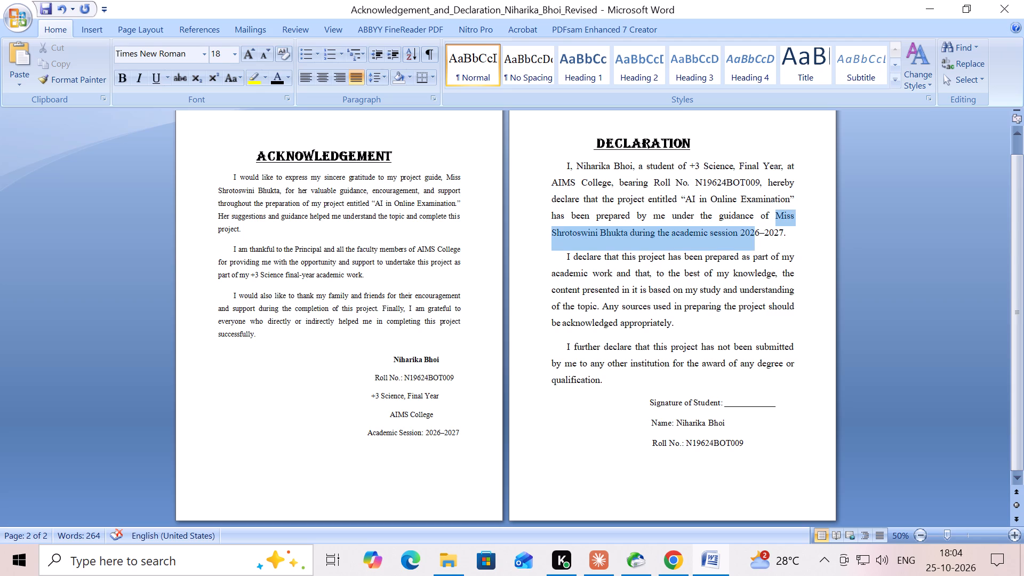
pyautogui.moveTo(755, 229); pyautogui.dragTo(630, 246)
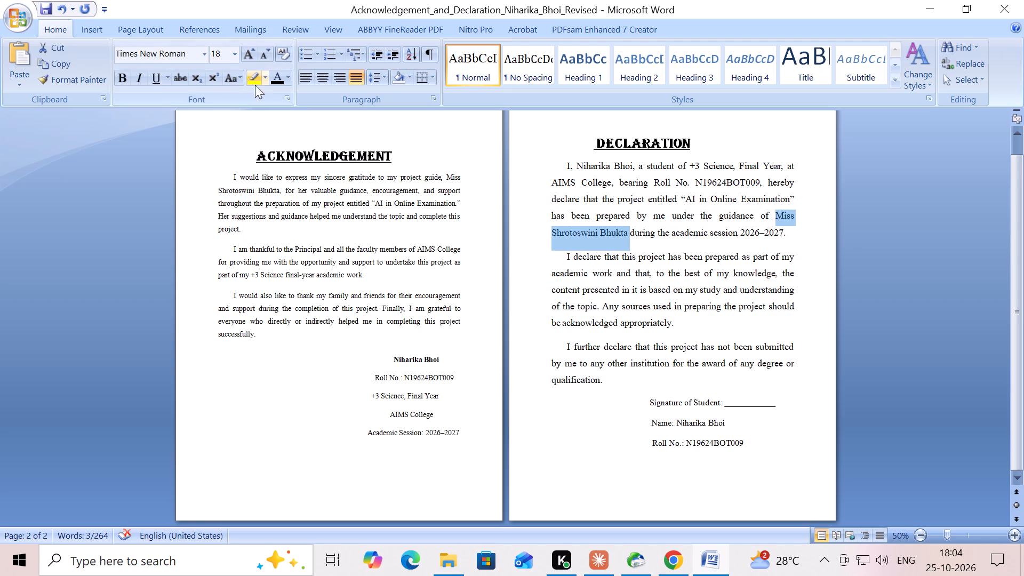
pyautogui.click(159, 83)
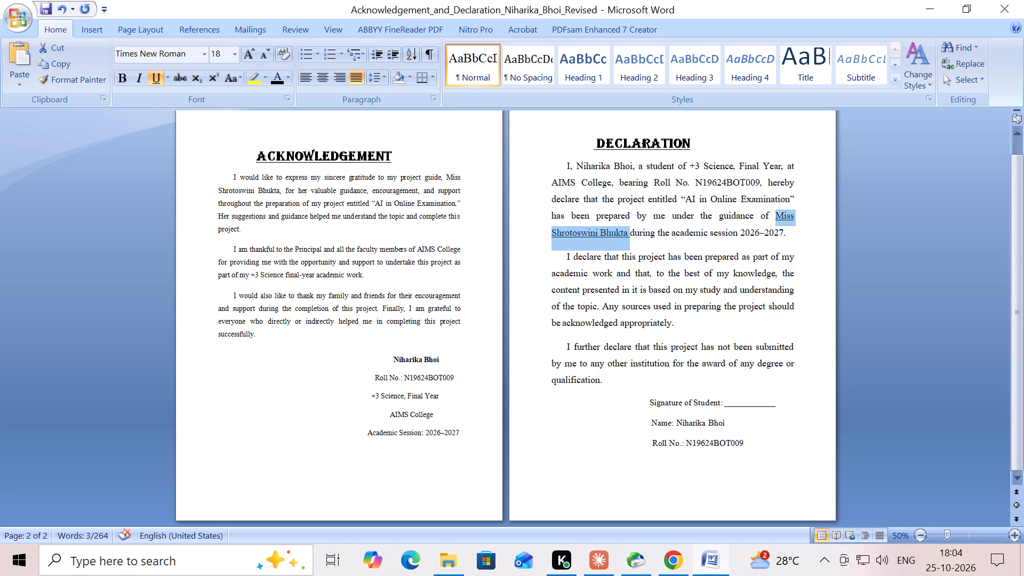
pyautogui.click(207, 61)
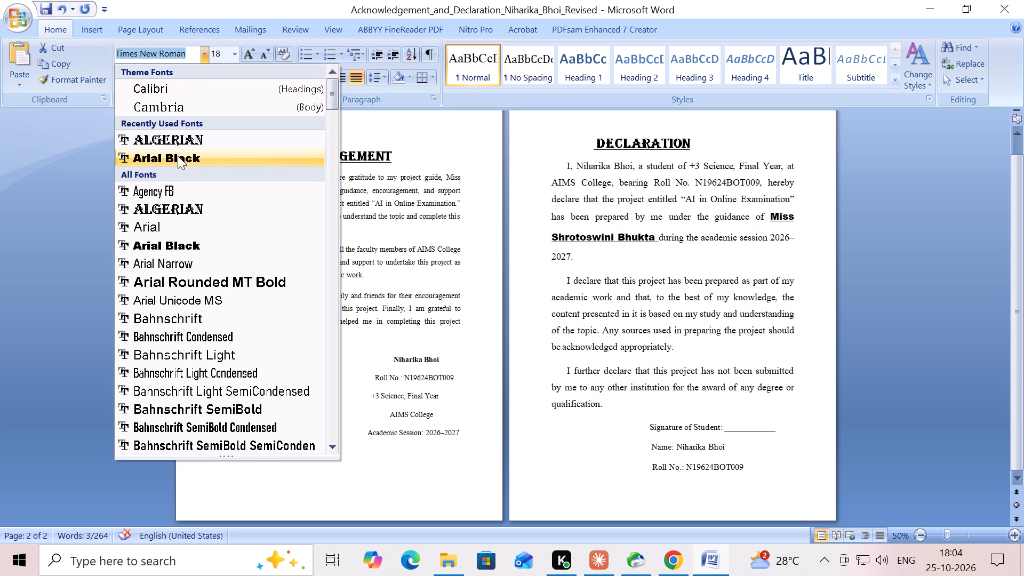
pyautogui.click(178, 156)
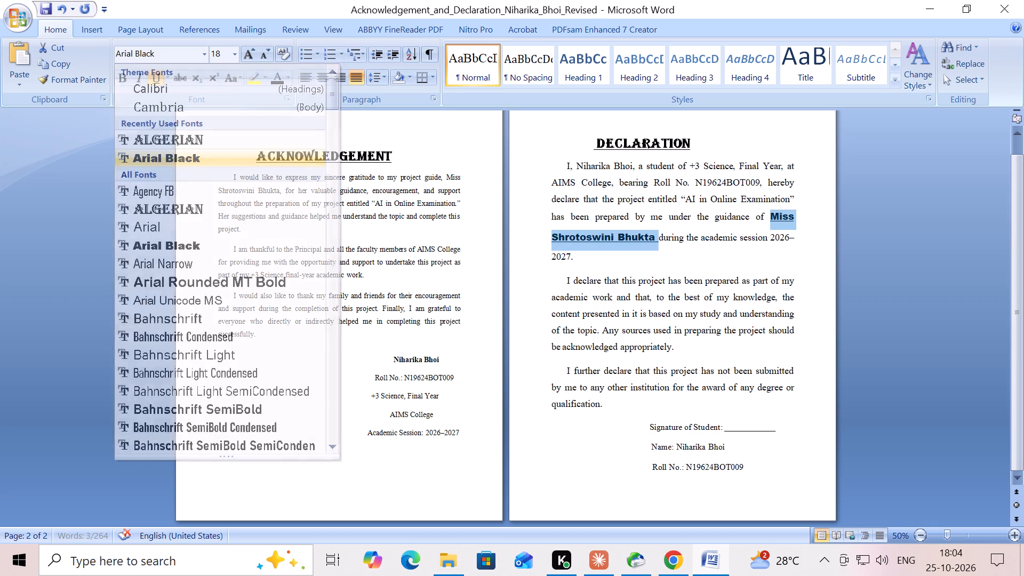
pyautogui.click(801, 254)
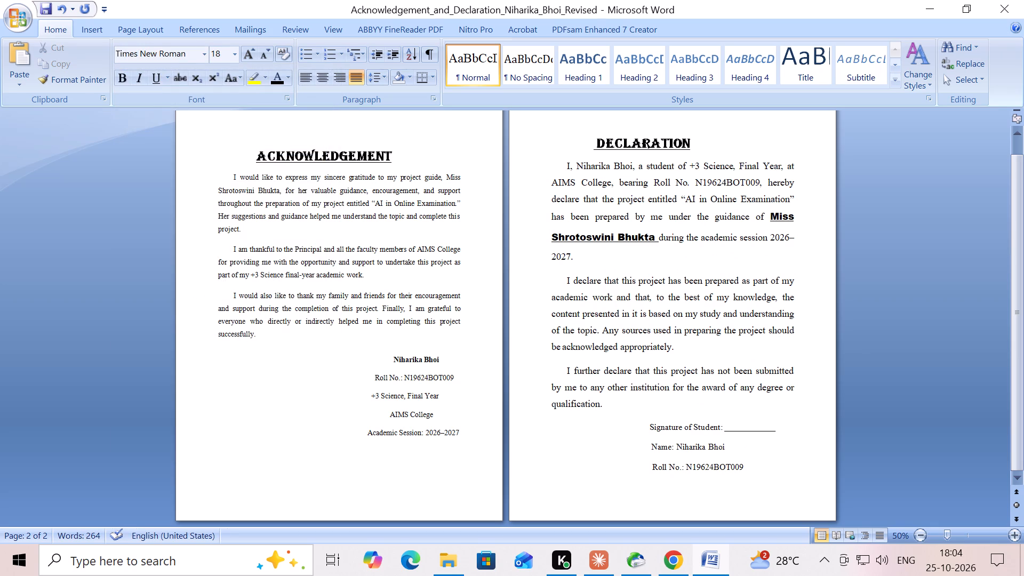
# Set the project title "AI in Online Examination" in the first declaration paragraph in Arial Black.
pyautogui.moveTo(679, 199); pyautogui.dragTo(769, 195)
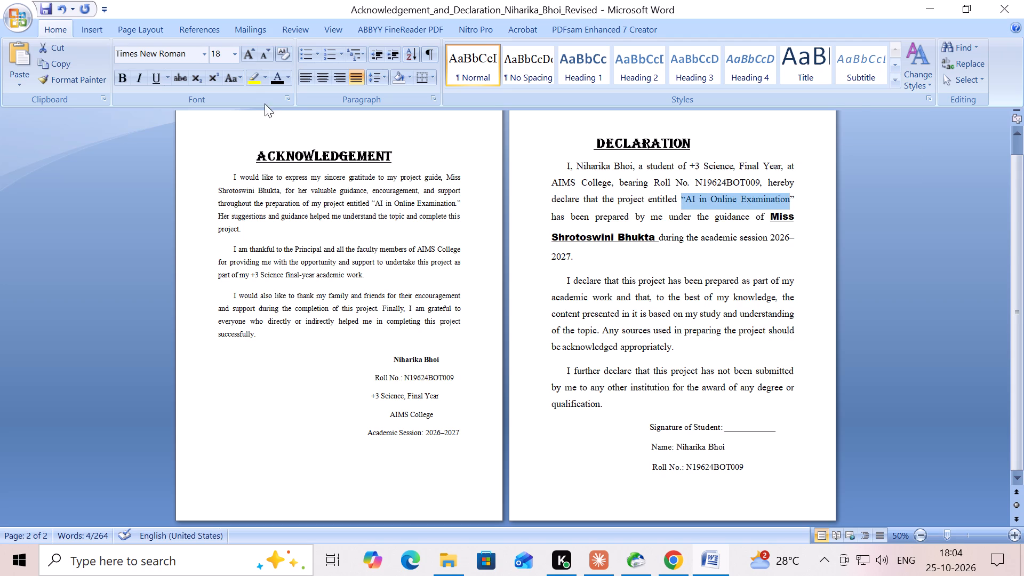
pyautogui.click(203, 58)
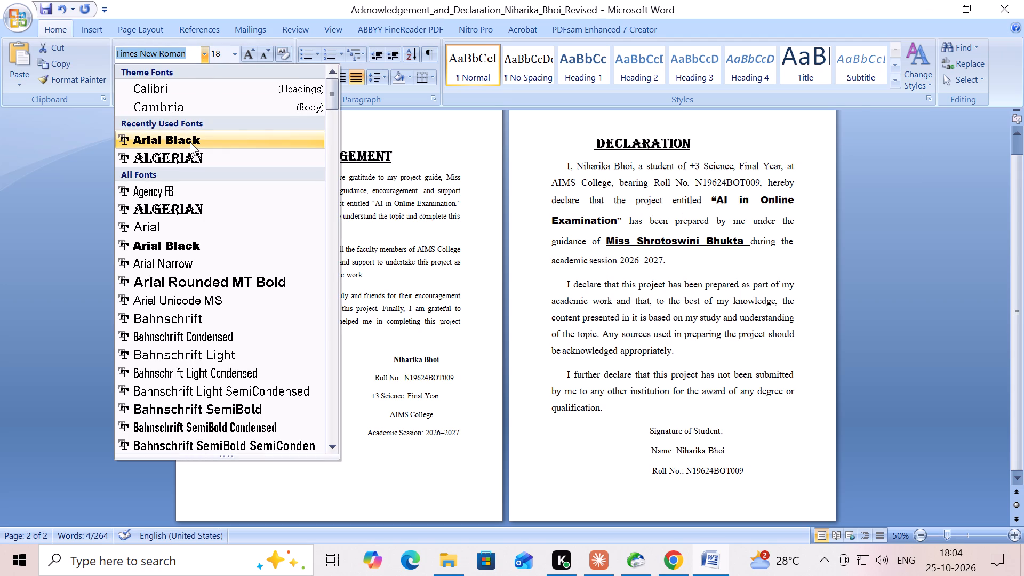
pyautogui.click(190, 141)
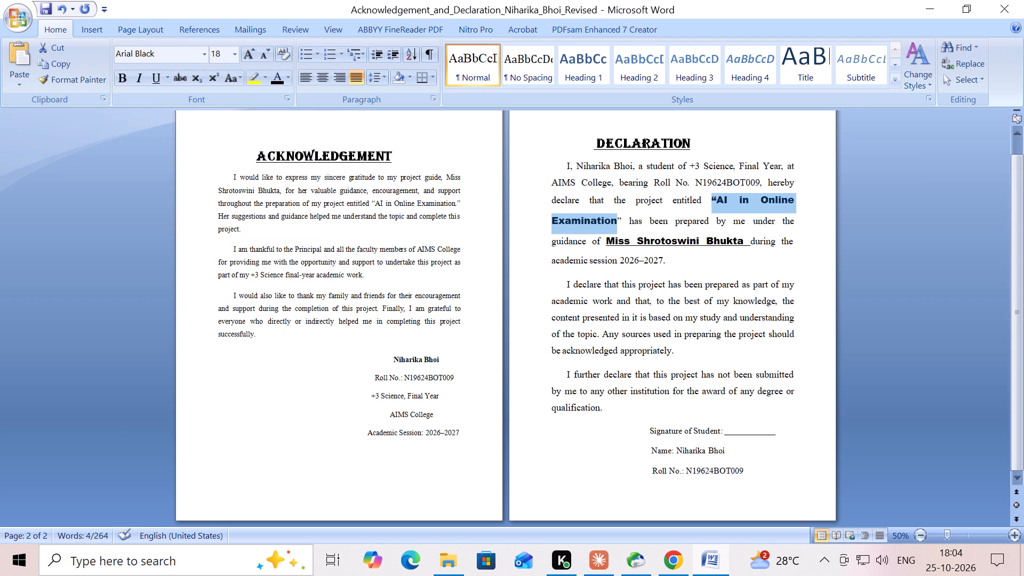
# Set the student's name in the opening sentence of the declaration in Arial Rounded MT Bold.
pyautogui.moveTo(575, 164); pyautogui.dragTo(628, 160)
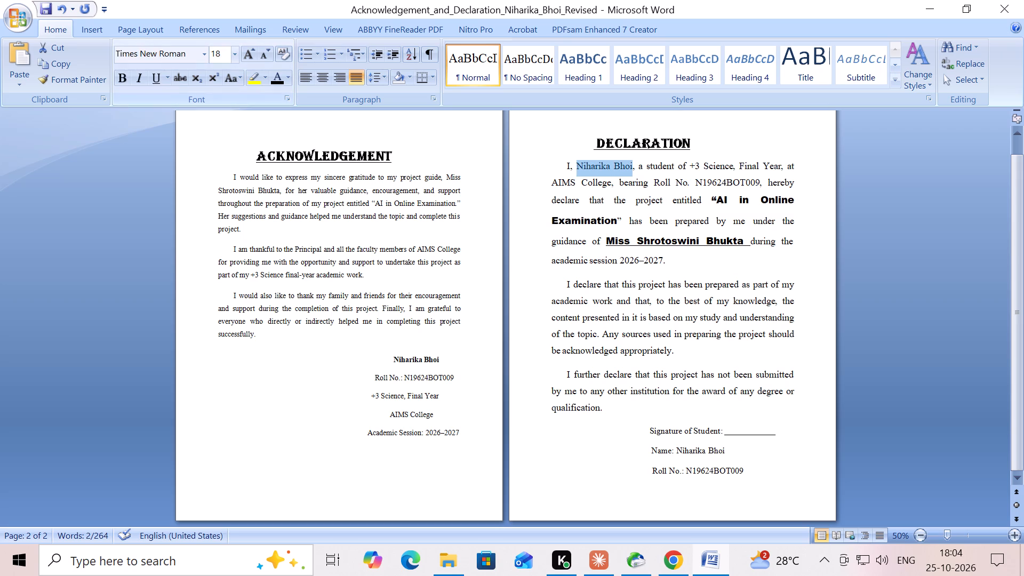
pyautogui.click(206, 57)
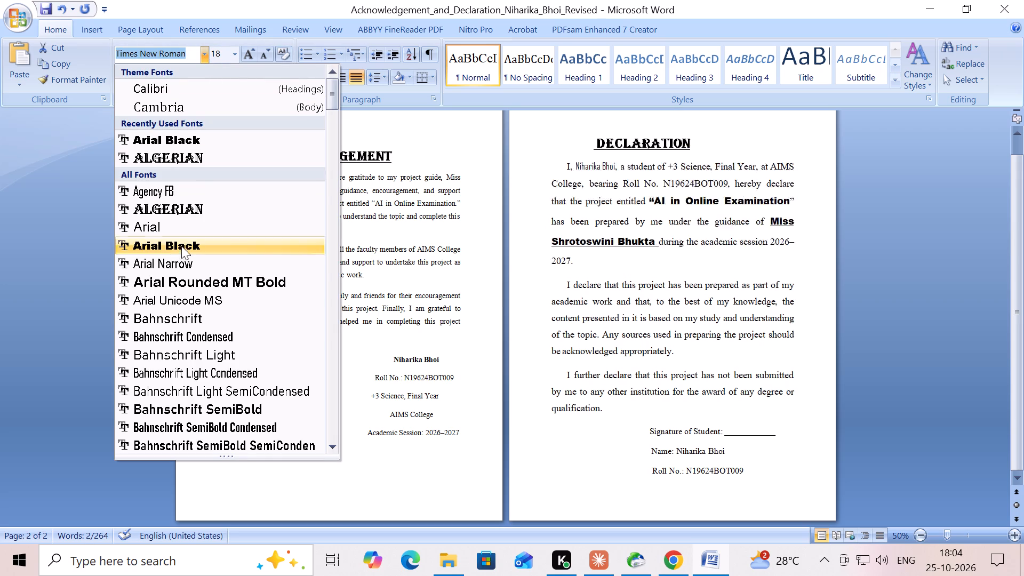
pyautogui.click(185, 277)
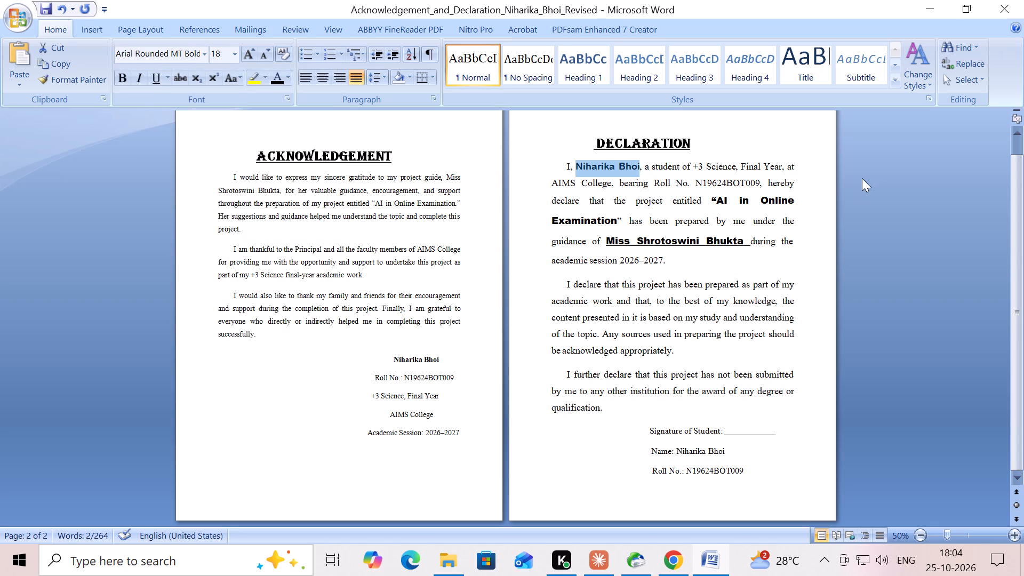
pyautogui.click(813, 191)
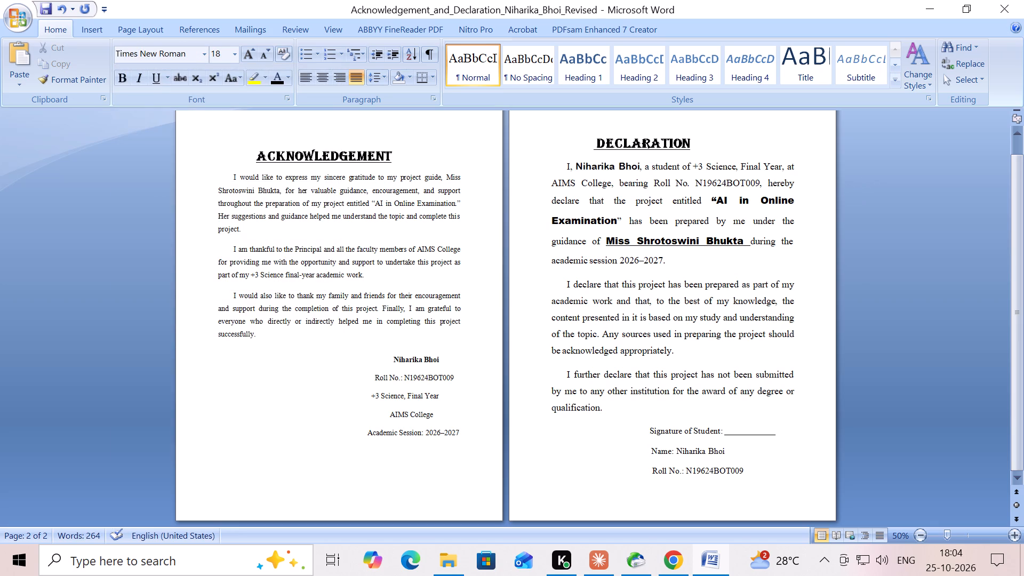
# Underline the project guide's name, including "Miss", in the first paragraph of the acknowledgement page.
pyautogui.scroll(-1, 602, 324)
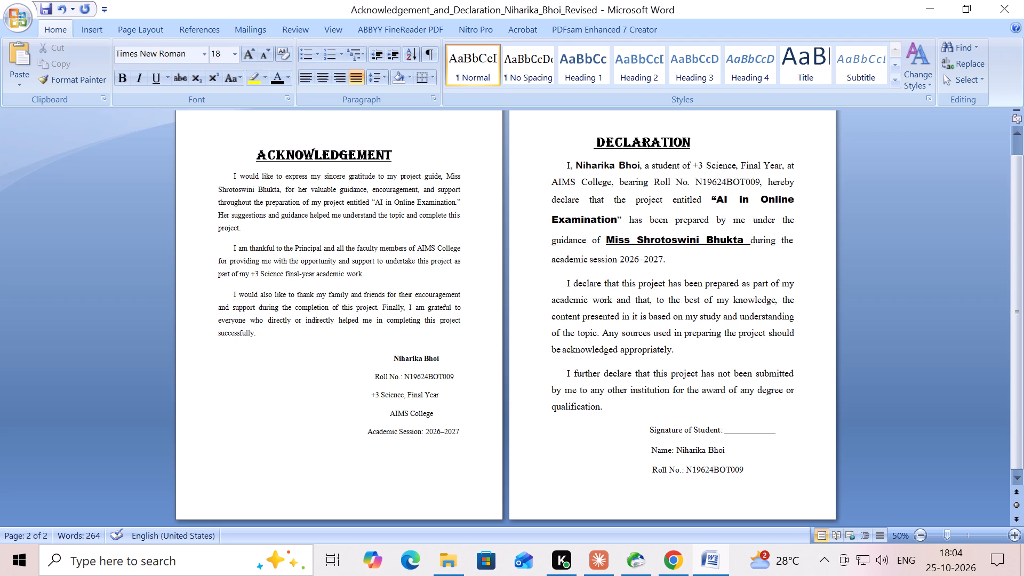
pyautogui.moveTo(445, 176); pyautogui.dragTo(457, 174)
pyautogui.click(459, 174)
pyautogui.moveTo(457, 176); pyautogui.dragTo(273, 199)
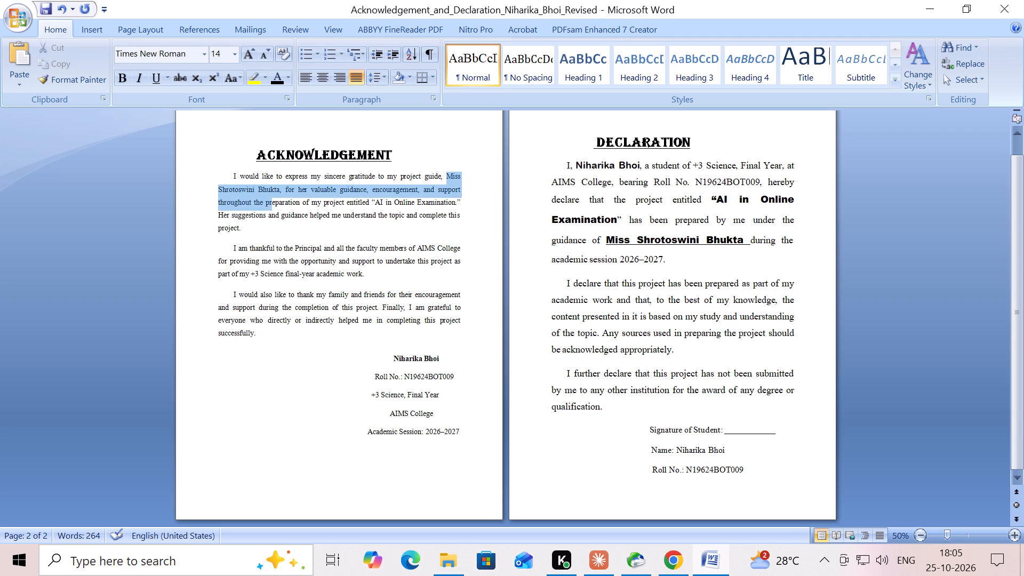
pyautogui.moveTo(273, 199); pyautogui.dragTo(281, 189)
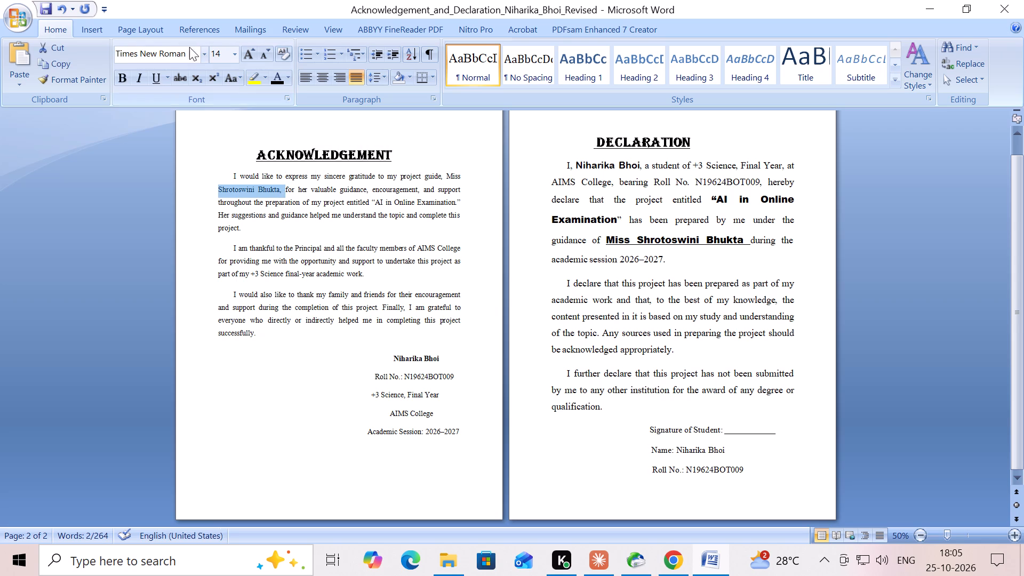
pyautogui.click(158, 75)
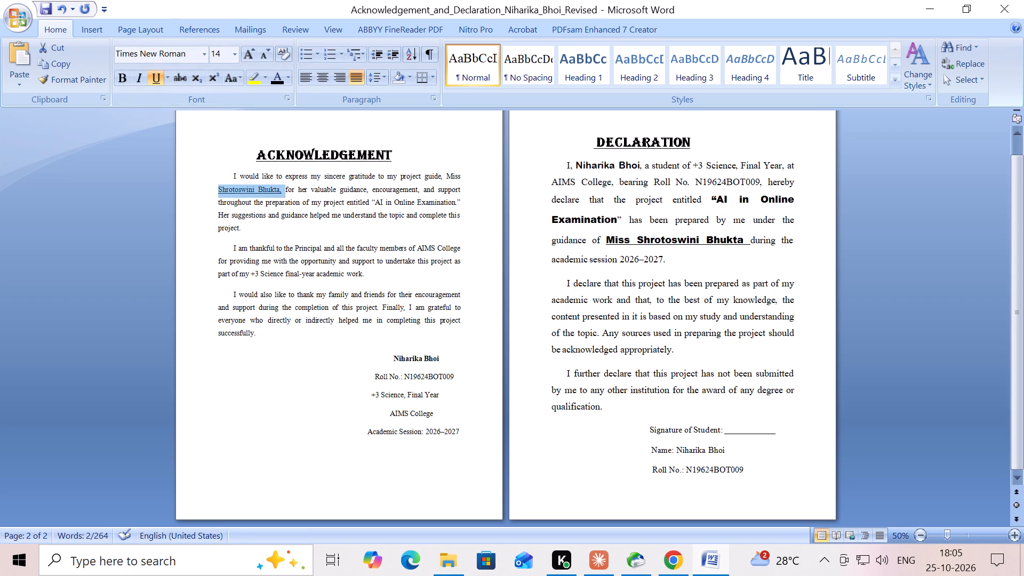
pyautogui.click(460, 147)
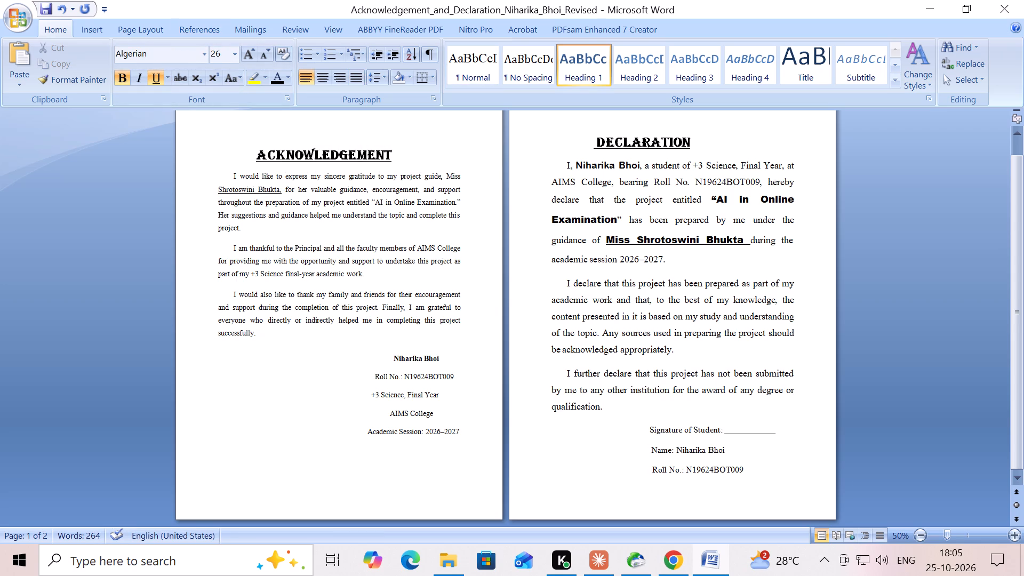
pyautogui.moveTo(445, 176); pyautogui.dragTo(462, 173)
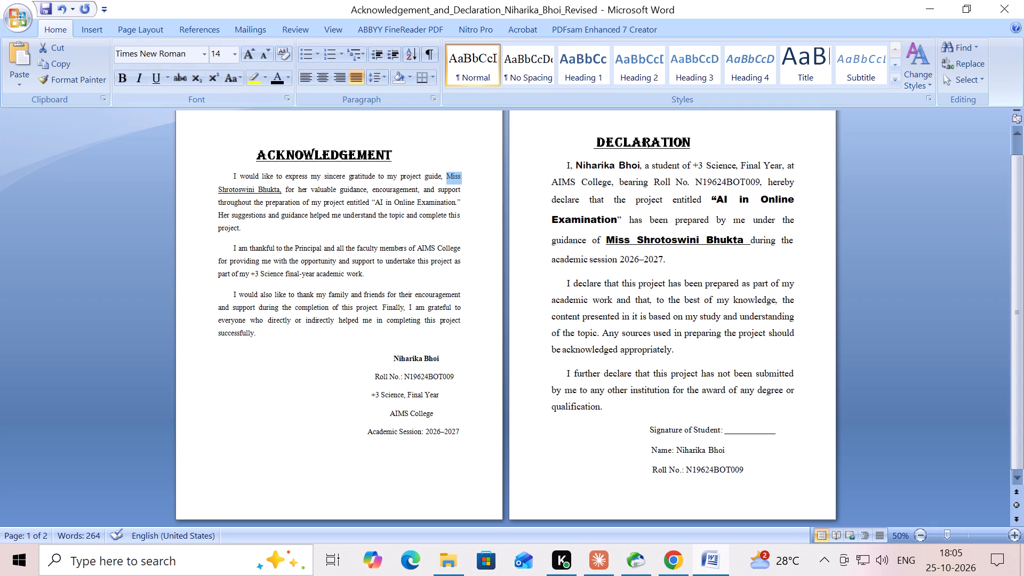
pyautogui.click(157, 79)
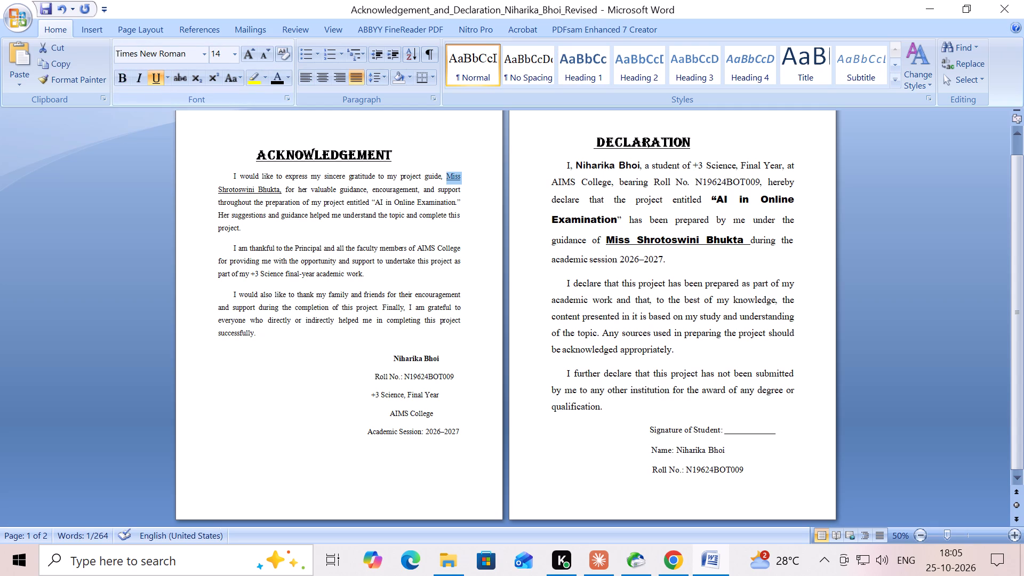
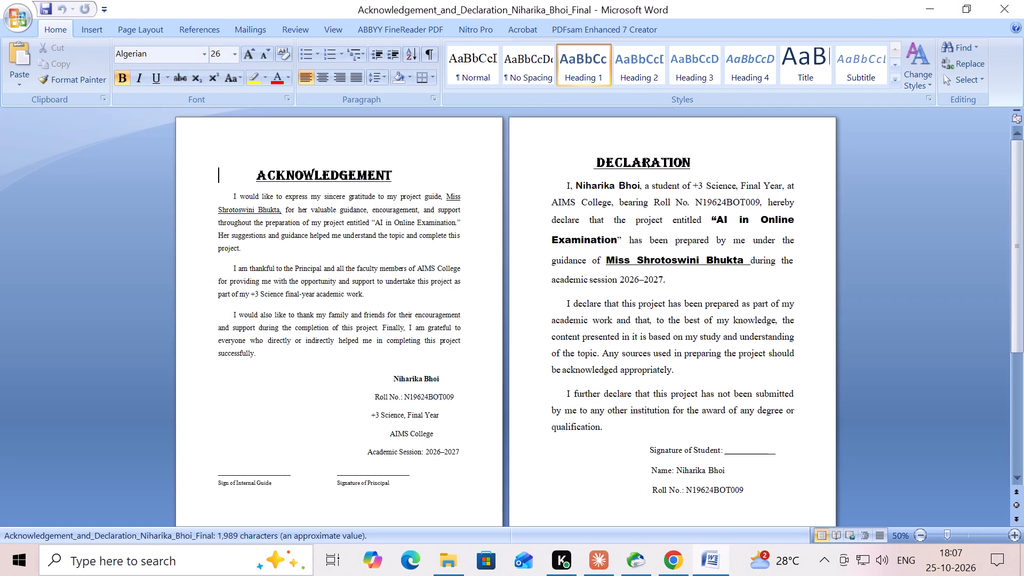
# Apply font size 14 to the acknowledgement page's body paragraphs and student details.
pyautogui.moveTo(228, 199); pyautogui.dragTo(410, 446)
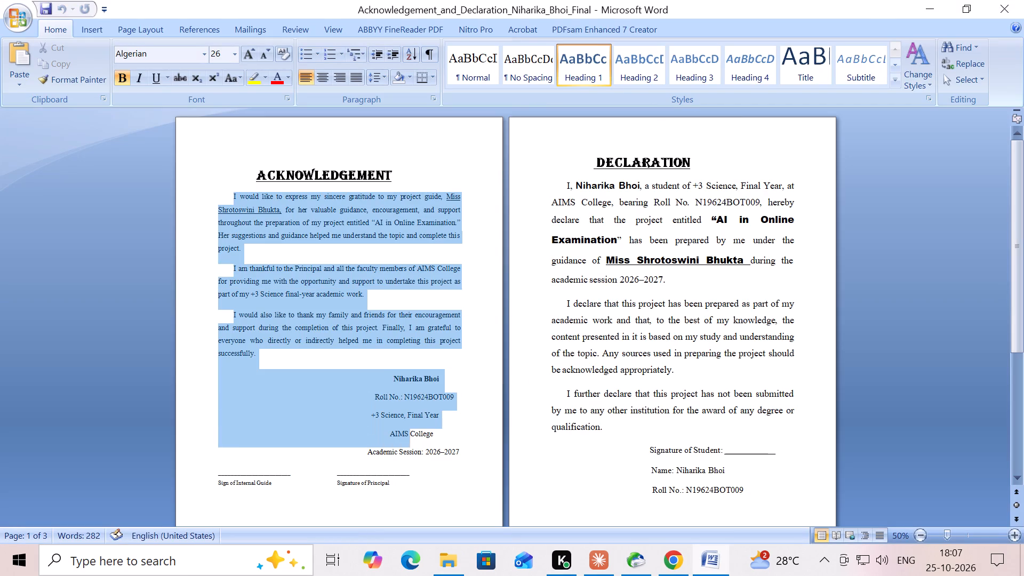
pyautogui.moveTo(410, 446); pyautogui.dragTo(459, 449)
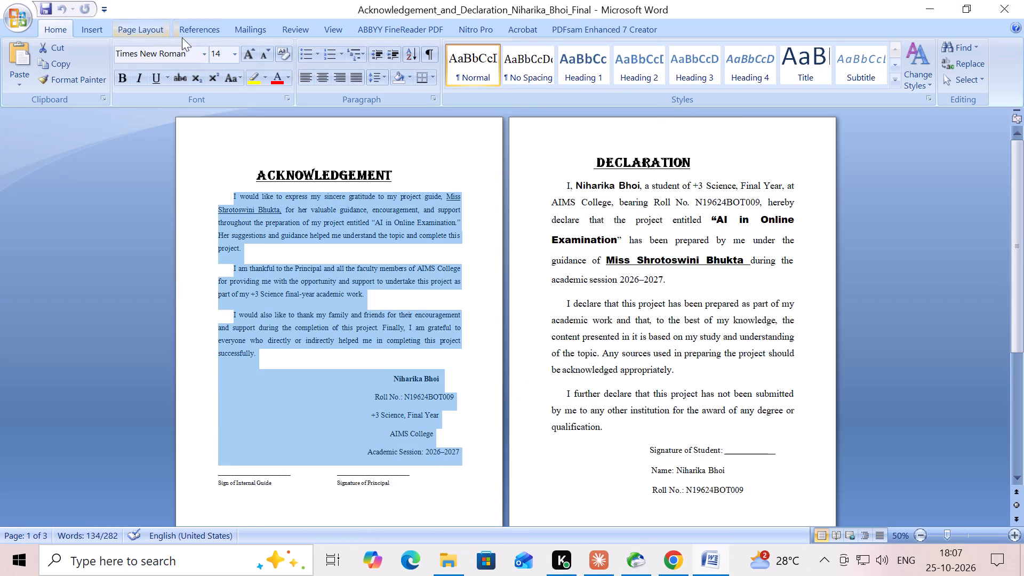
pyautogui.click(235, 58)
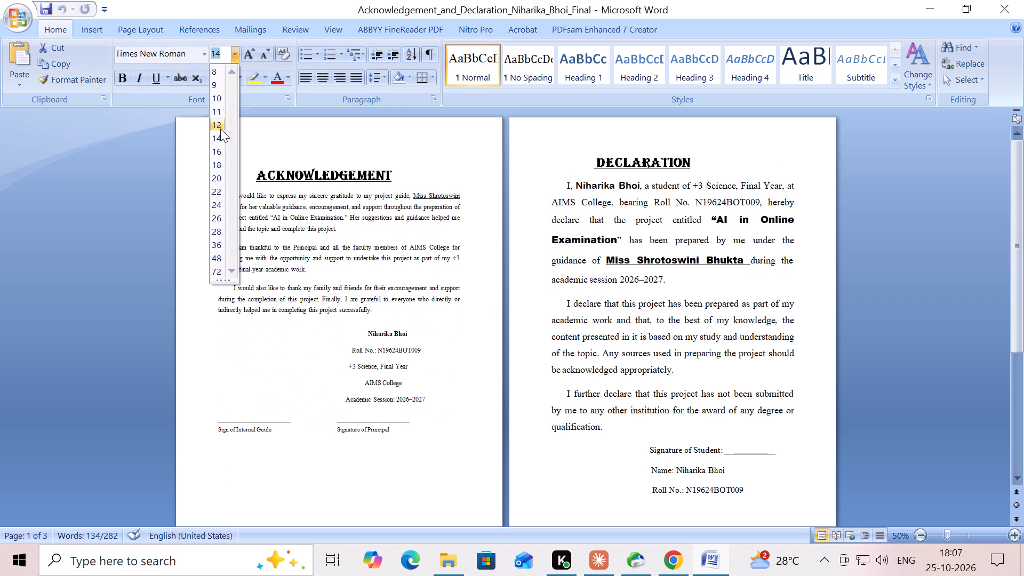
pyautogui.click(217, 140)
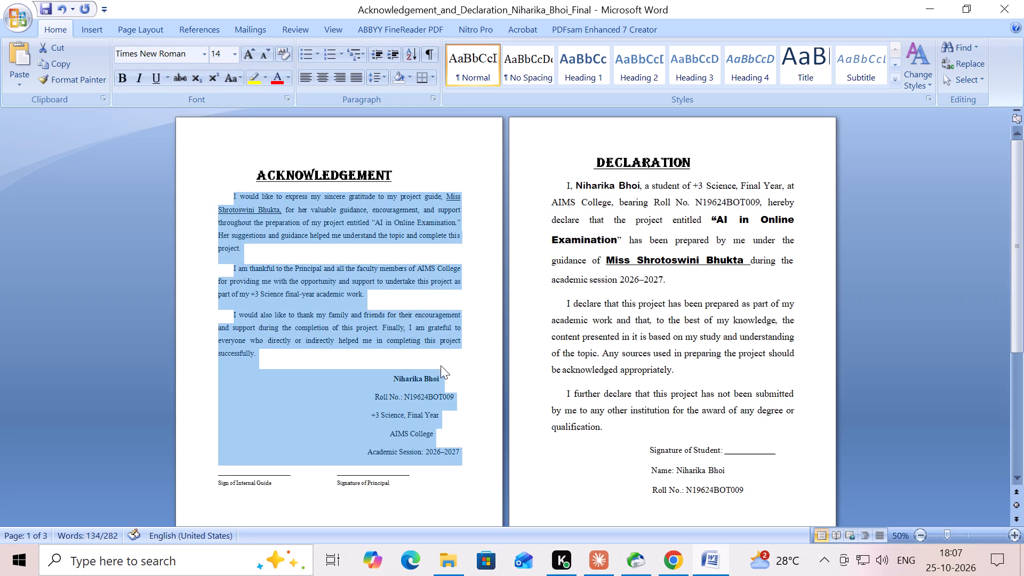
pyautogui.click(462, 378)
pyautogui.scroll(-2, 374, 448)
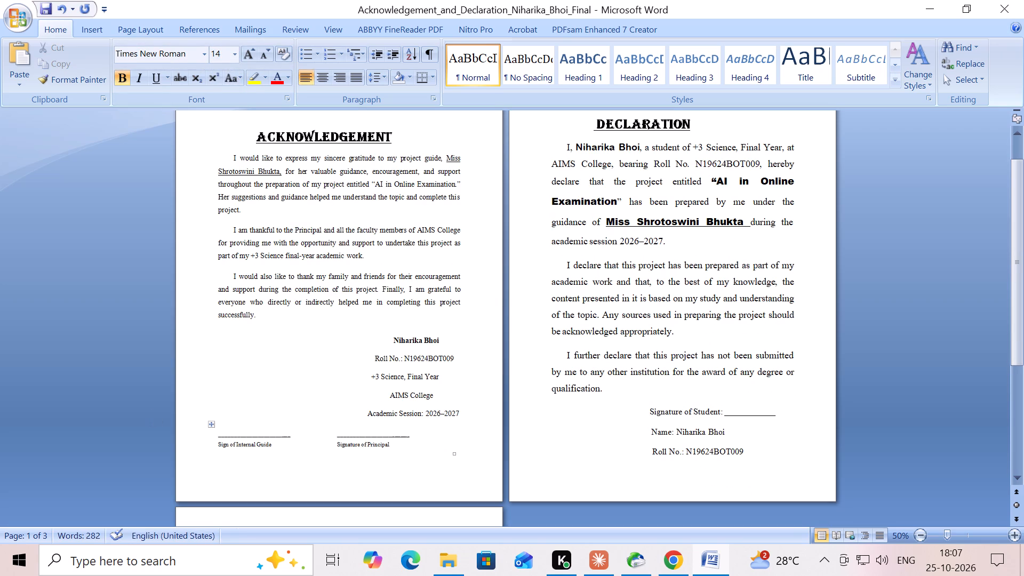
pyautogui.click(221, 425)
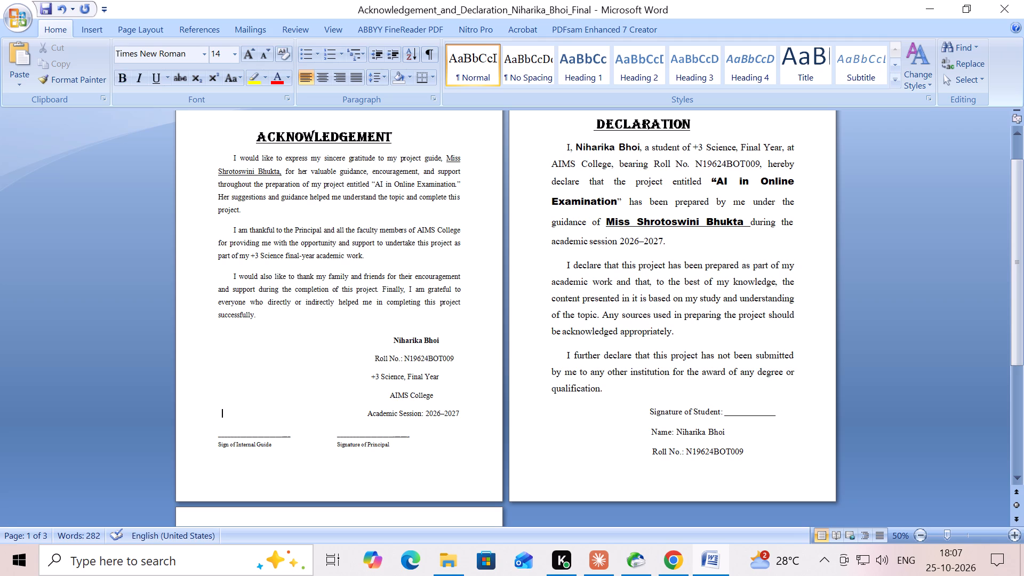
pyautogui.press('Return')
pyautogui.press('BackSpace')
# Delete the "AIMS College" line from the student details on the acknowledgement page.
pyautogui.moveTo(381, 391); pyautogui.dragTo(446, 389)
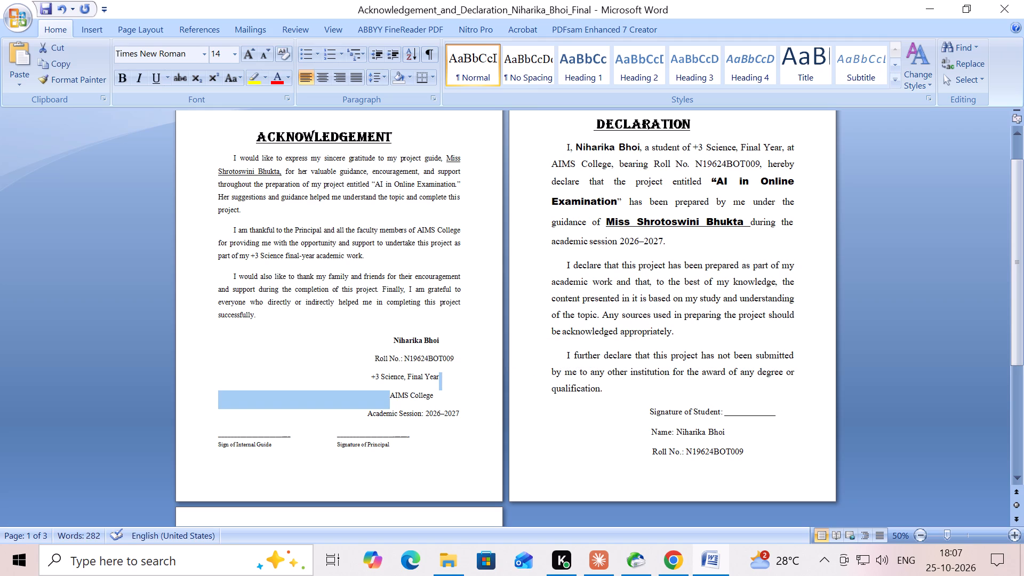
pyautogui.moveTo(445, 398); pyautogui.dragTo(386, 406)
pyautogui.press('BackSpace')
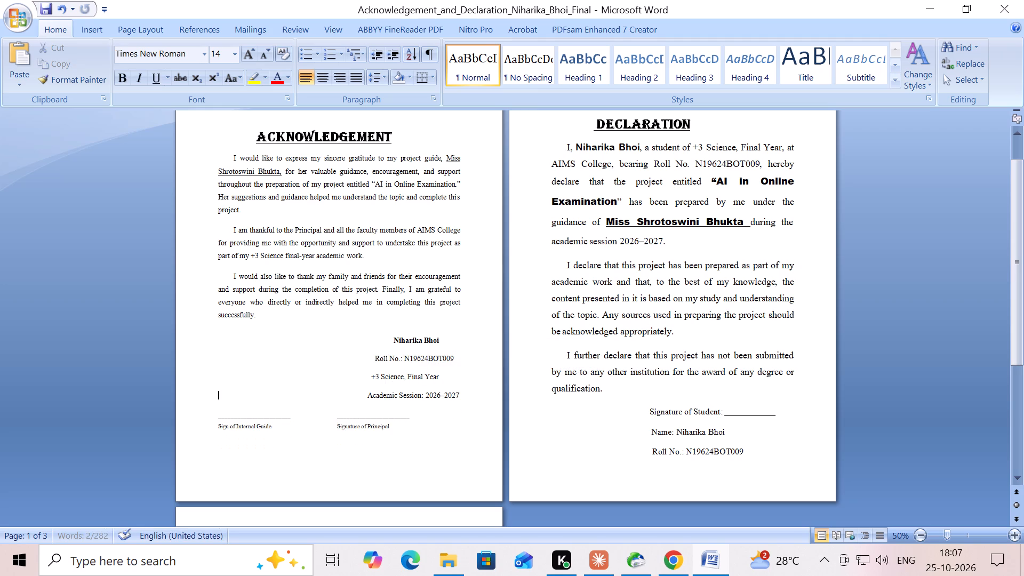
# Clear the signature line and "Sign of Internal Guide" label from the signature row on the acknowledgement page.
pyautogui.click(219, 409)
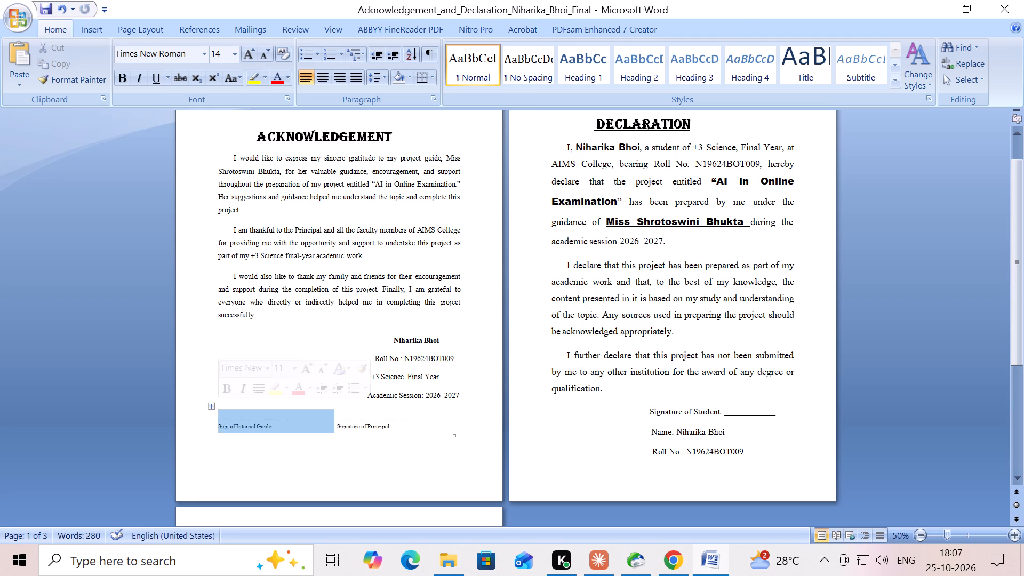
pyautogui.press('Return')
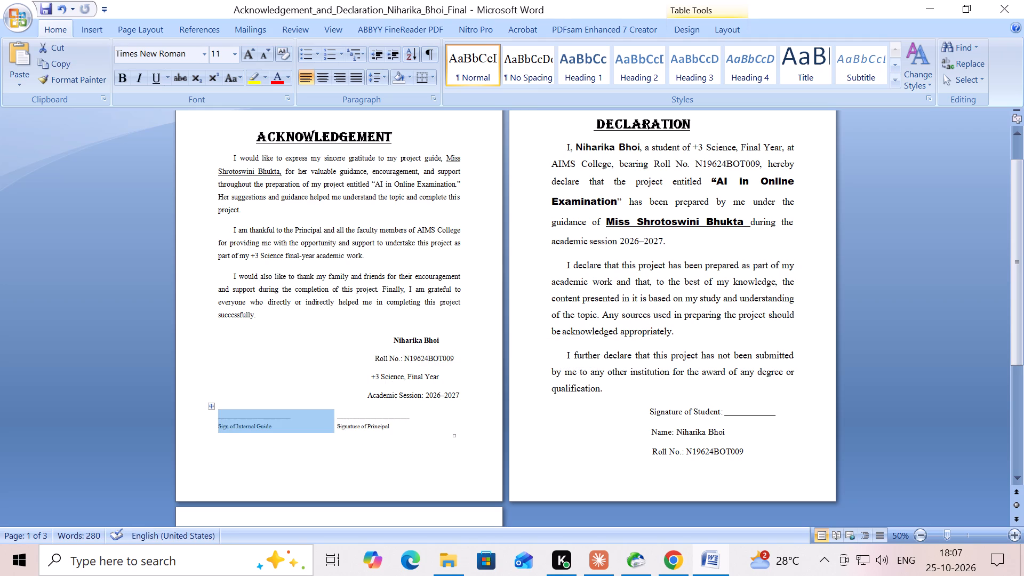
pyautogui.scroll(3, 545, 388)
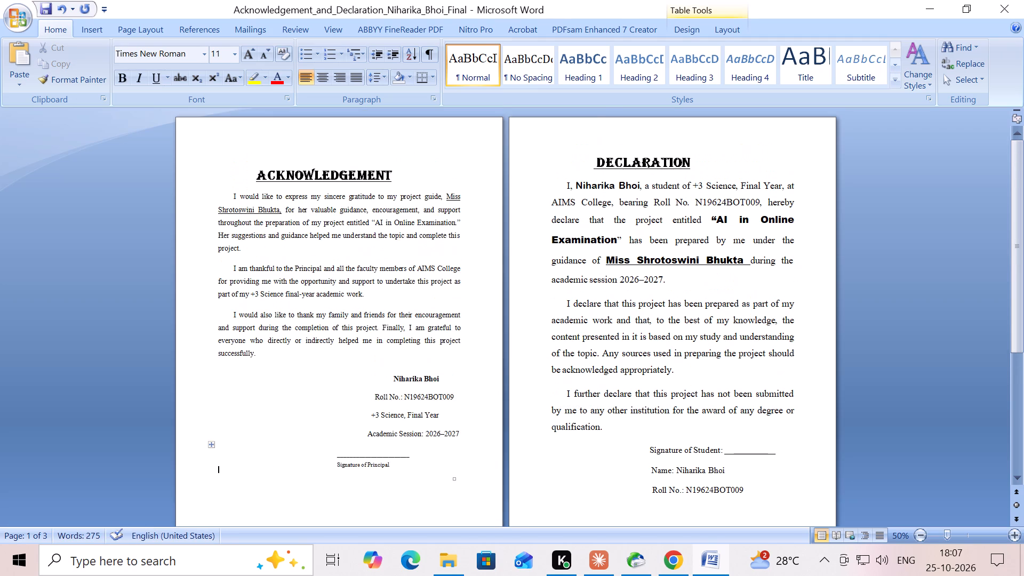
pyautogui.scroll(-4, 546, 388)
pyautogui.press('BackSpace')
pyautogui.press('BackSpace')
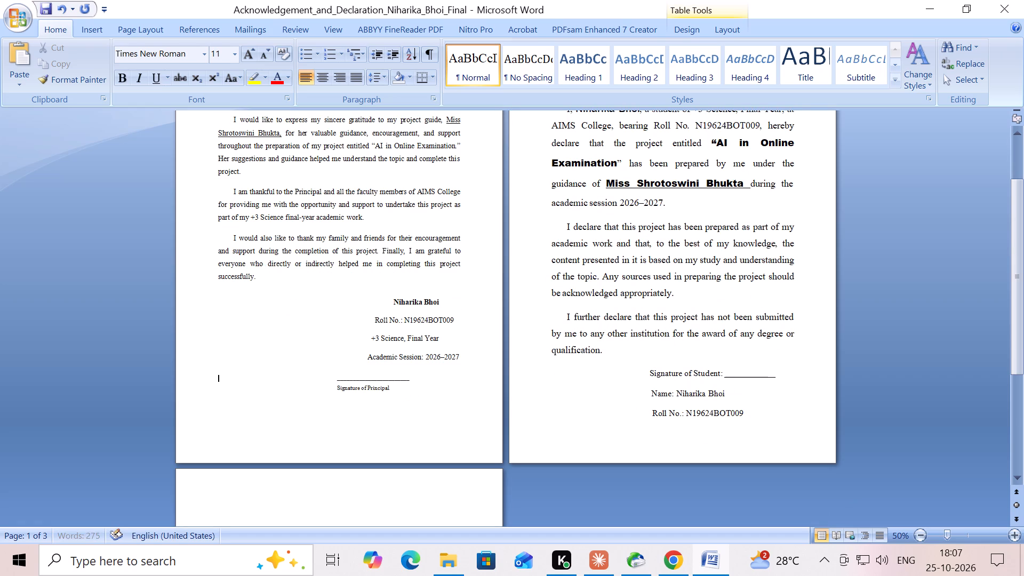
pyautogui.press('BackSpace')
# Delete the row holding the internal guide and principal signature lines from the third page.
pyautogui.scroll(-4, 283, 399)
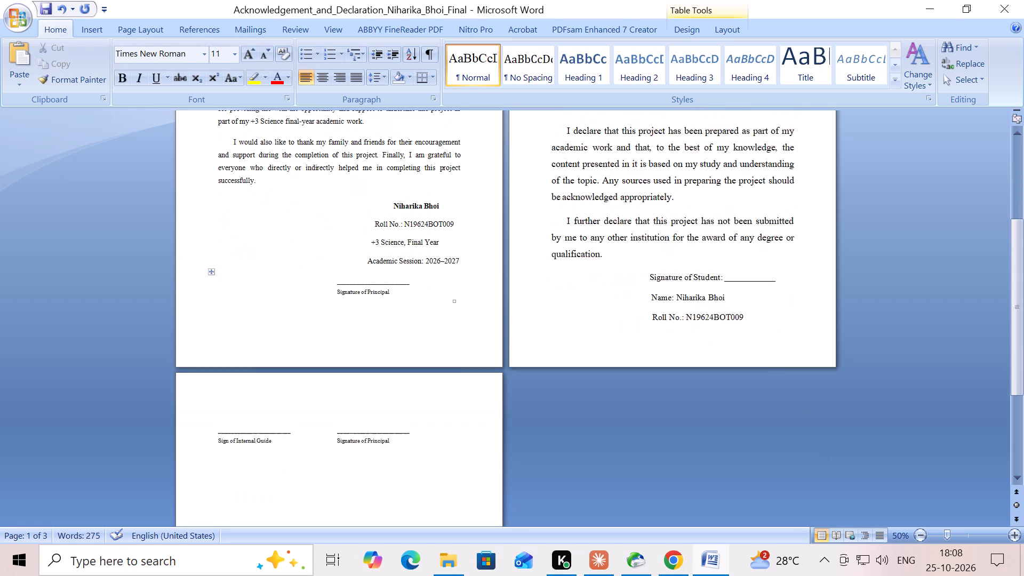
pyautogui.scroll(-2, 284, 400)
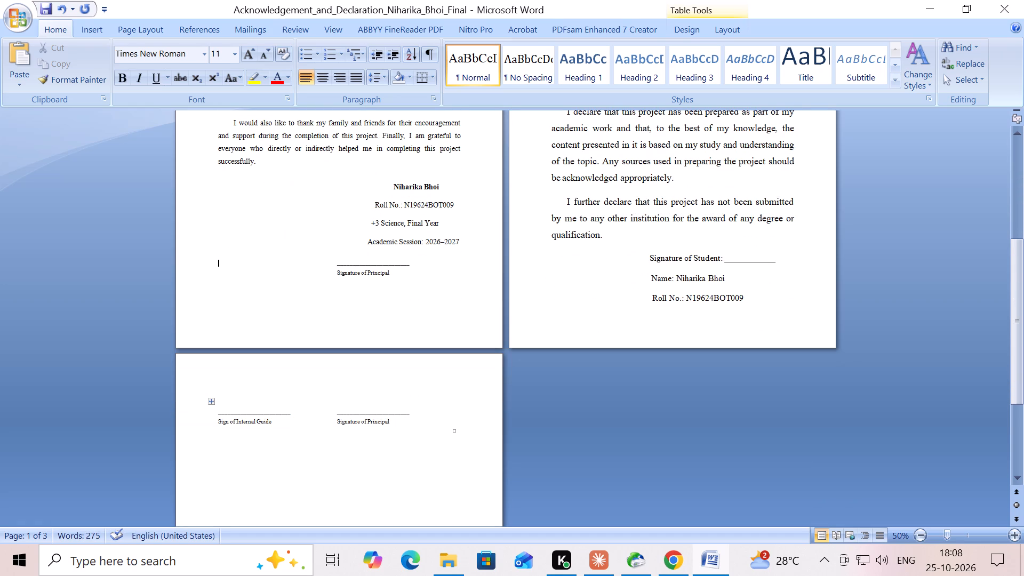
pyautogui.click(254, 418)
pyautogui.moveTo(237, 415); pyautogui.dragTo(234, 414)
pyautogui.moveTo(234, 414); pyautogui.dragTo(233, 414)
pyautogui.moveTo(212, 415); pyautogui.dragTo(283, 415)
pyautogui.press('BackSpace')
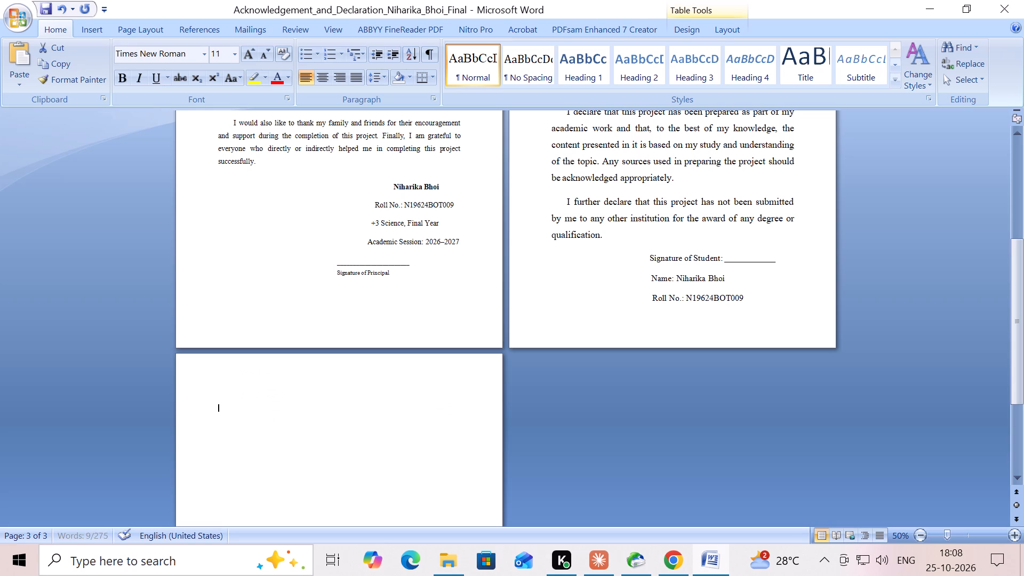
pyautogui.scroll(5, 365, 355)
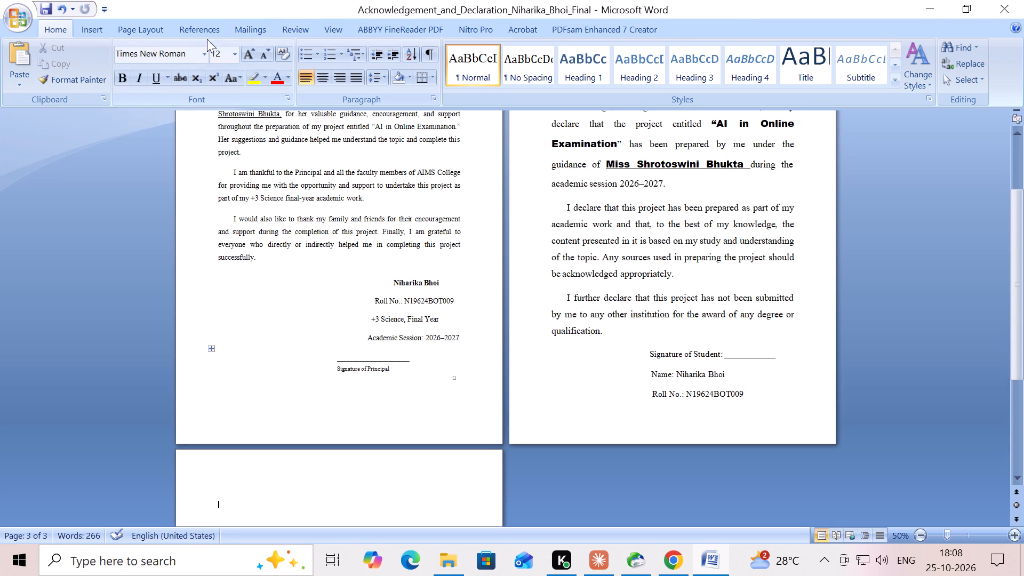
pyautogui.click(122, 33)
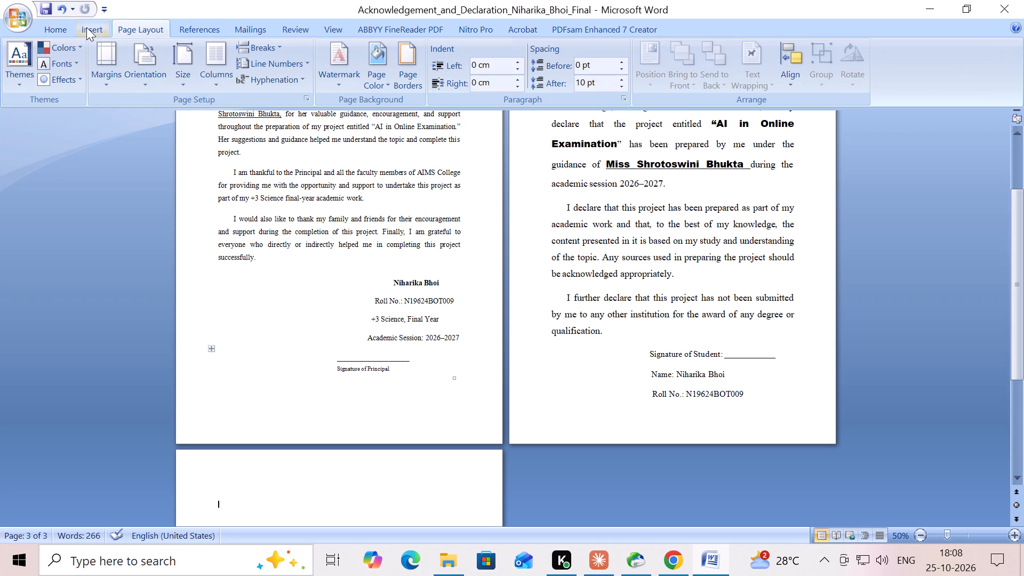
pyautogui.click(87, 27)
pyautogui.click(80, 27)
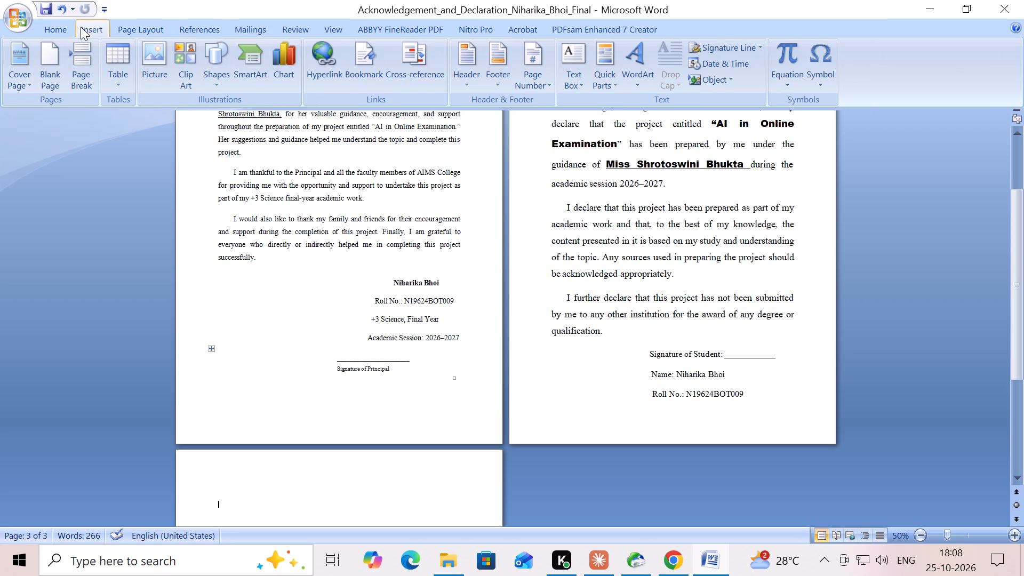
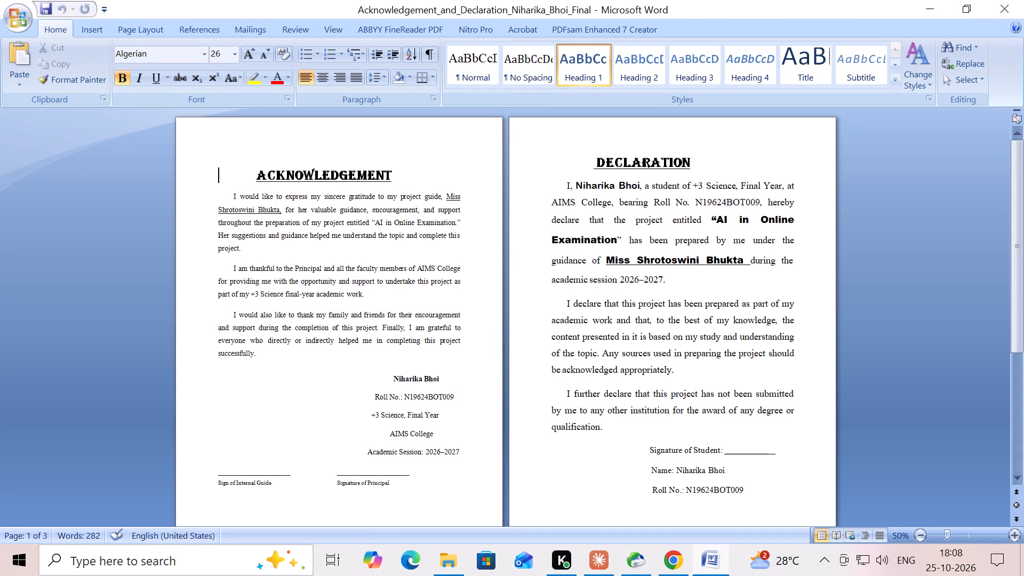
# Remove all leading spaces before the ACKNOWLEDGEMENT heading so it starts at the page's left margin.
pyautogui.click(256, 158)
pyautogui.press('BackSpace')
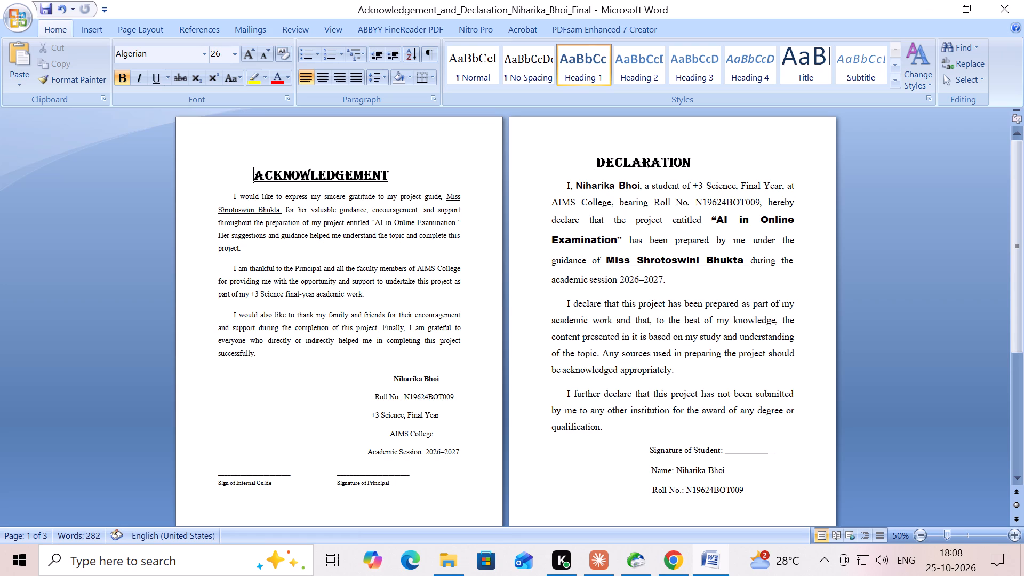
pyautogui.press('space')
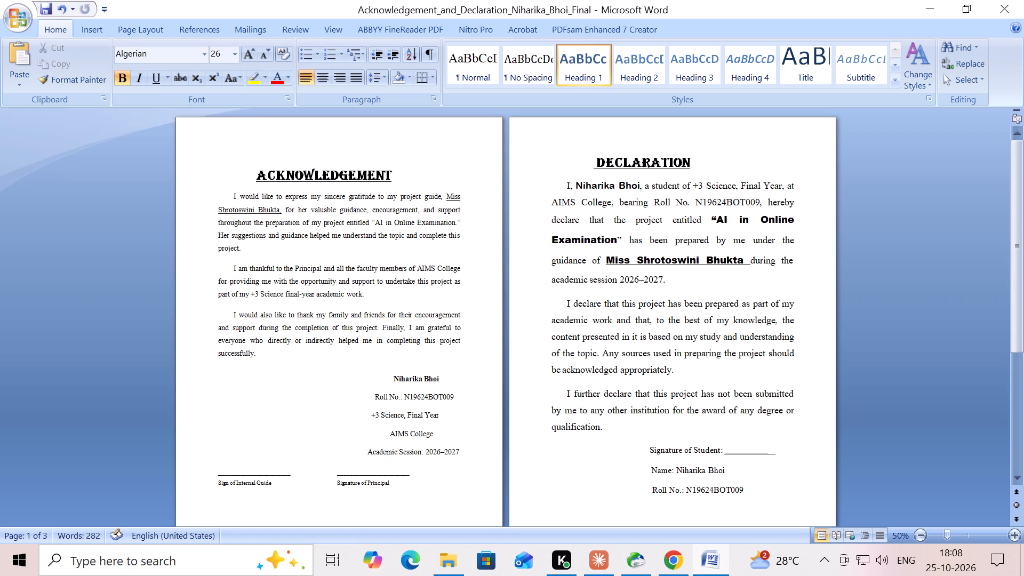
pyautogui.click(262, 157)
pyautogui.click(262, 157)
pyautogui.click(251, 178)
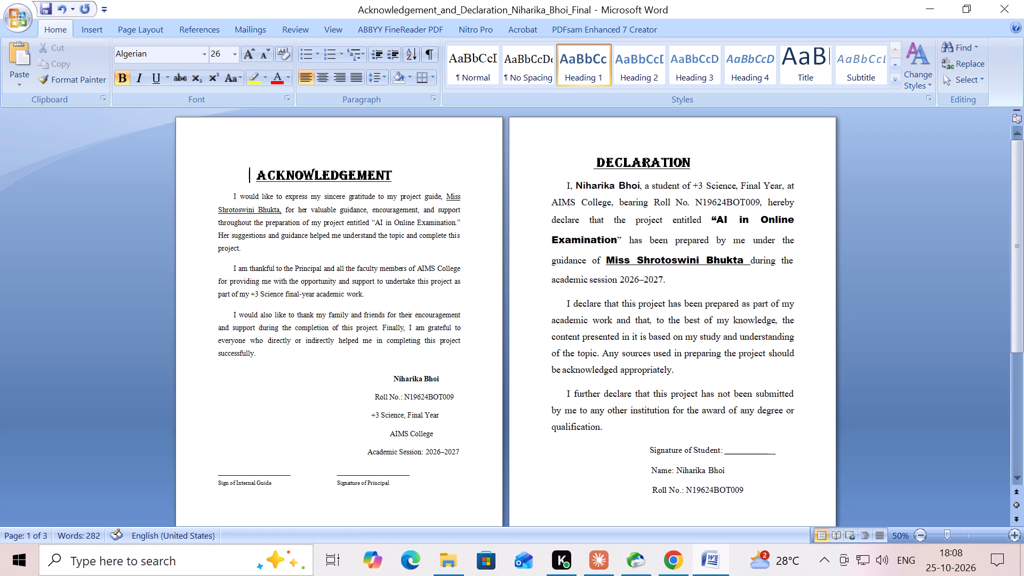
pyautogui.click(258, 174)
pyautogui.press('BackSpace')
pyautogui.press('BackSpace')
pyautogui.press('BackSpace')
pyautogui.press('BackSpace')
pyautogui.press('BackSpace')
pyautogui.press('BackSpace')
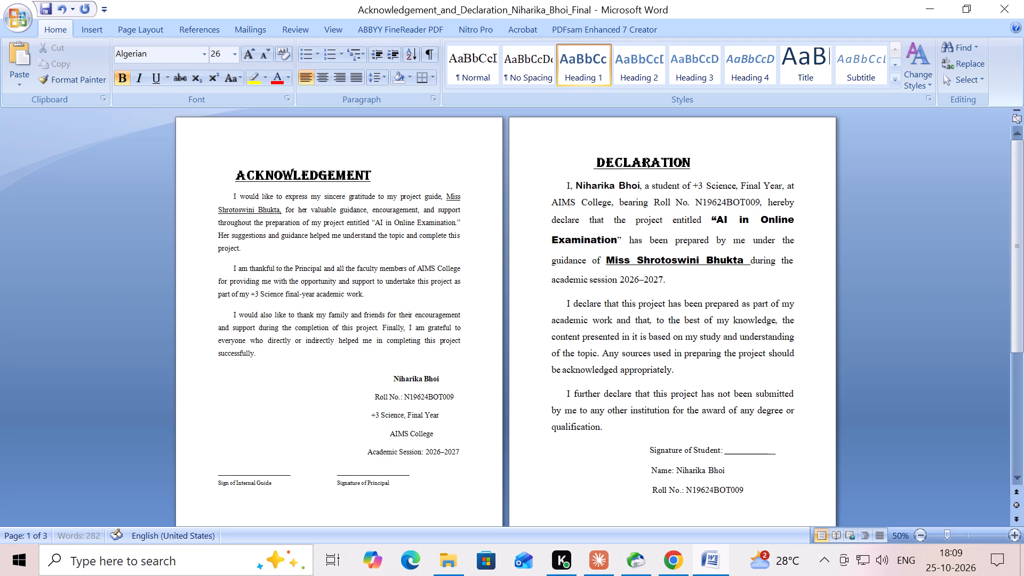
pyautogui.press('BackSpace')
pyautogui.press('BackSpace')
pyautogui.press('BackSpace')
pyautogui.press('BackSpace')
pyautogui.press('BackSpace')
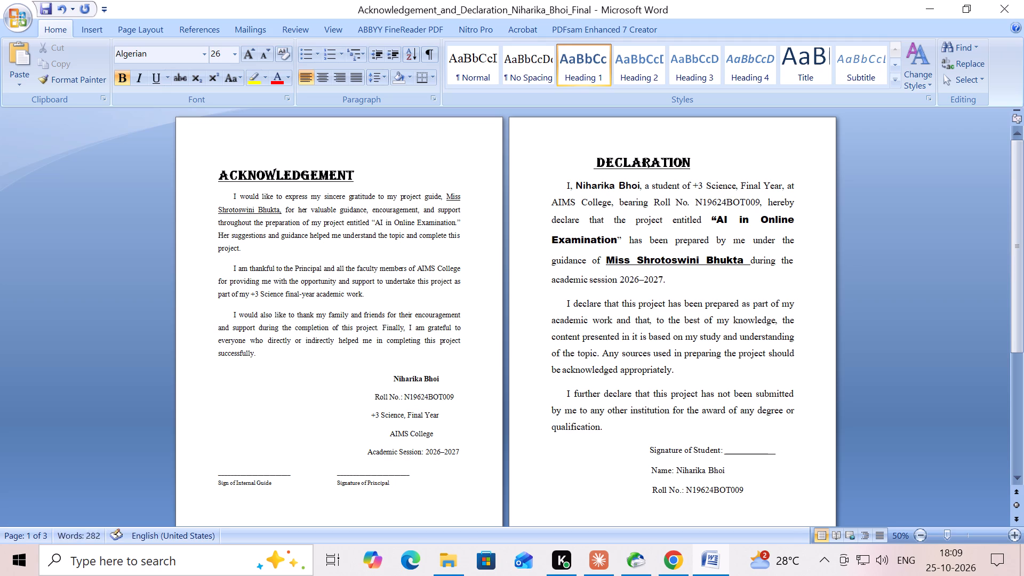
pyautogui.press('BackSpace')
pyautogui.press('BackSpace')
pyautogui.press('BackSpace')
pyautogui.press('BackSpace')
pyautogui.press('BackSpace')
pyautogui.press('BackSpace')
pyautogui.press('BackSpace')
pyautogui.press('BackSpace')
pyautogui.press('BackSpace')
pyautogui.press('BackSpace')
pyautogui.press('BackSpace')
pyautogui.press('BackSpace')
pyautogui.press('BackSpace')
pyautogui.press('BackSpace')
pyautogui.press('BackSpace')
pyautogui.press('Up')
pyautogui.press('BackSpace')
pyautogui.press('BackSpace')
pyautogui.press('Up')
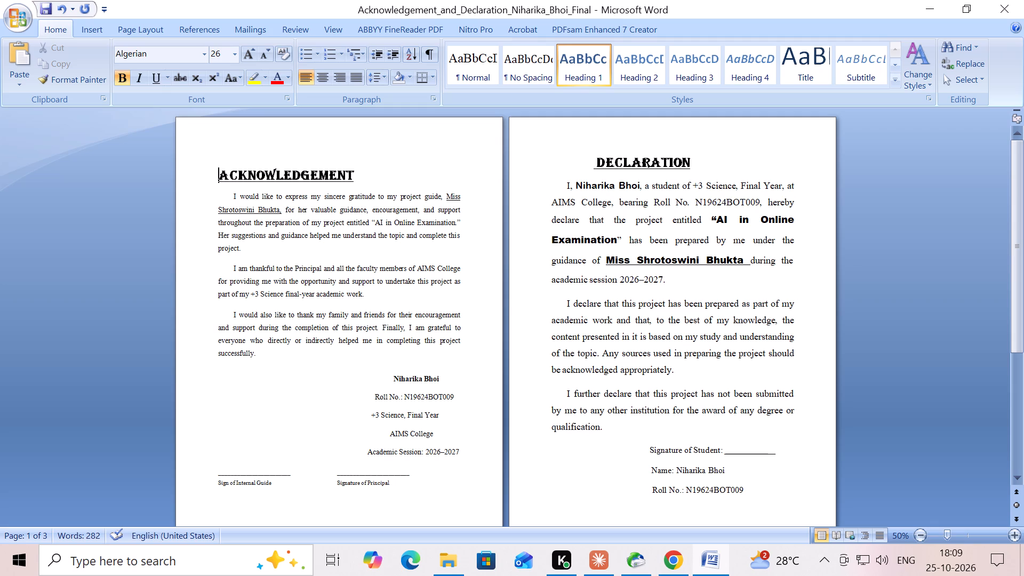
# Indent the ACKNOWLEDGEMENT heading with 12 leading spaces so it sits roughly centred above the text.
pyautogui.press('space')
pyautogui.press('space')
pyautogui.press('space')
pyautogui.press('space')
pyautogui.press('space')
pyautogui.press('space')
pyautogui.press('space')
pyautogui.press('space')
pyautogui.press('space')
pyautogui.press('space')
pyautogui.press('space')
pyautogui.press('space')
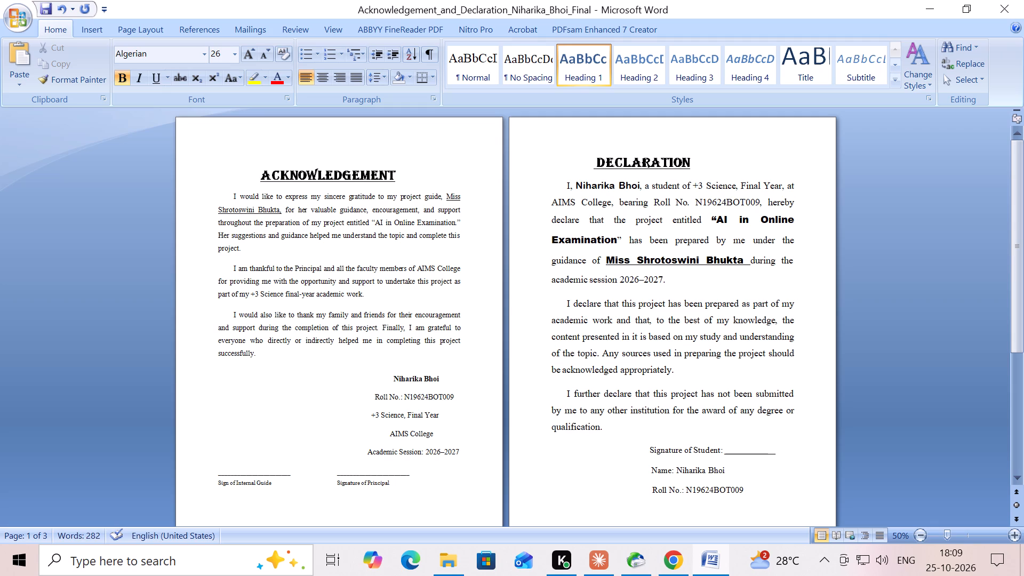
# Delete the "AIMS College" line from the student details block on the acknowledgement page.
pyautogui.moveTo(360, 439); pyautogui.dragTo(417, 430)
pyautogui.press('BackSpace')
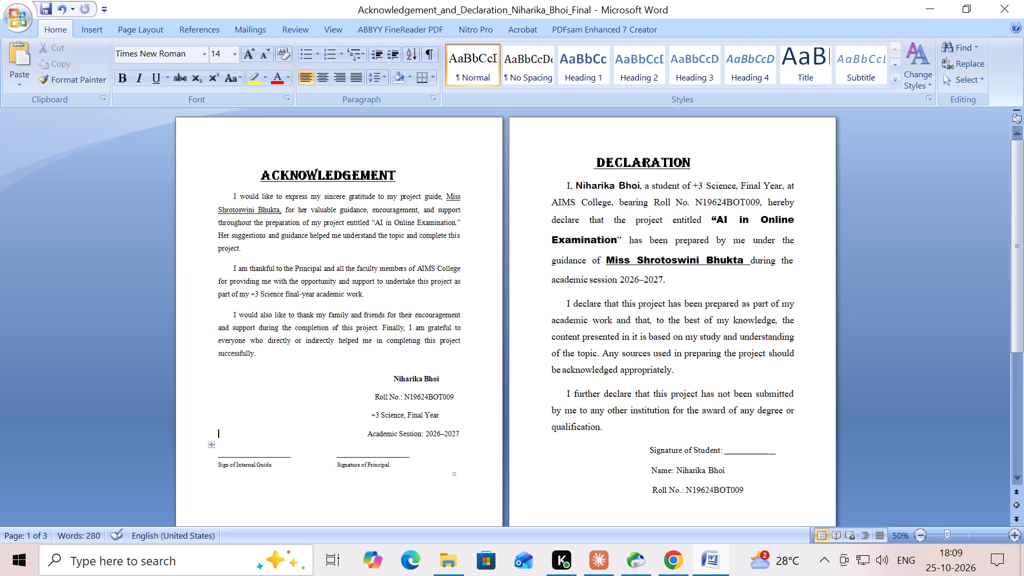
# Move the internal guide and principal signature lines on the acknowledgement page down by one line each.
pyautogui.click(222, 445)
pyautogui.click(222, 450)
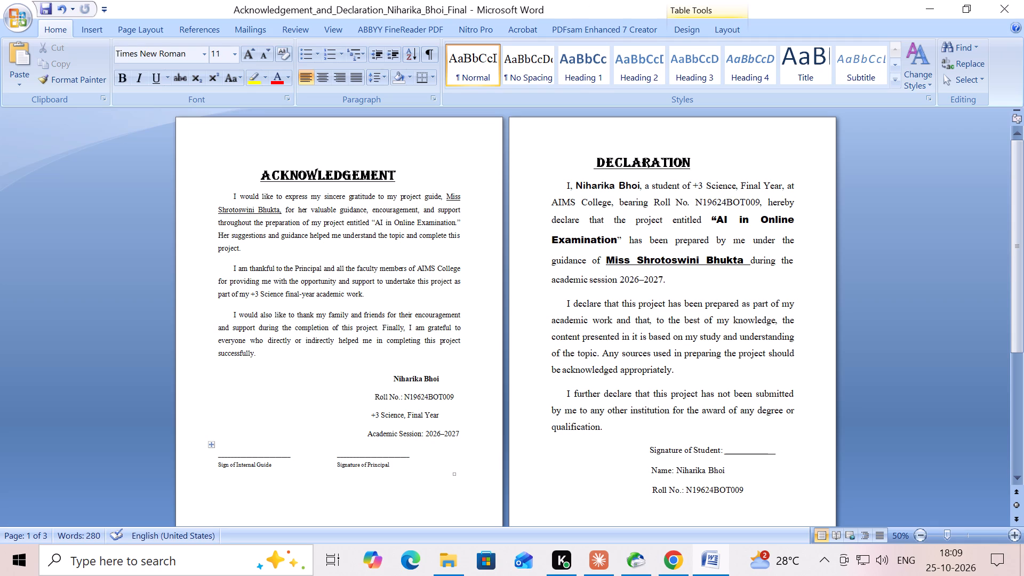
pyautogui.press('Return')
pyautogui.click(337, 448)
pyautogui.click(338, 454)
pyautogui.press('Return')
pyautogui.scroll(-2, 330, 439)
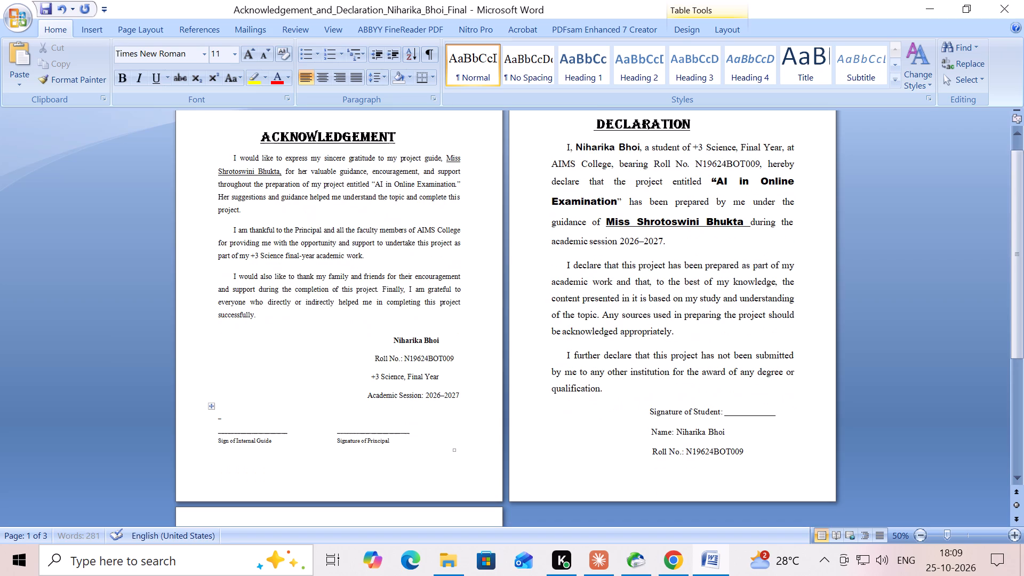
# Add another line break above each signature line on the acknowledgement page, keeping the guide's and principal's lines level.
pyautogui.click(219, 427)
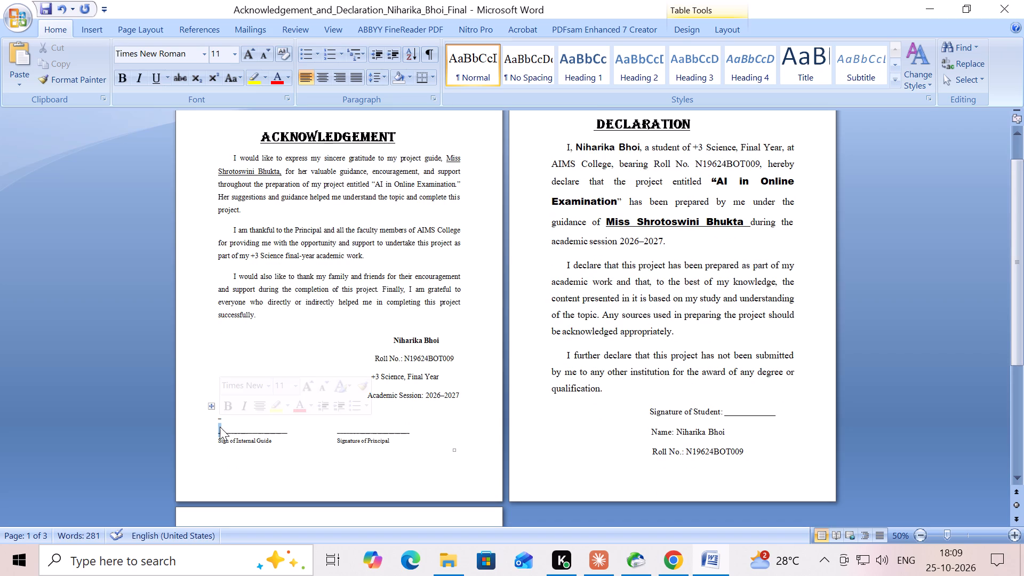
pyautogui.press('Return')
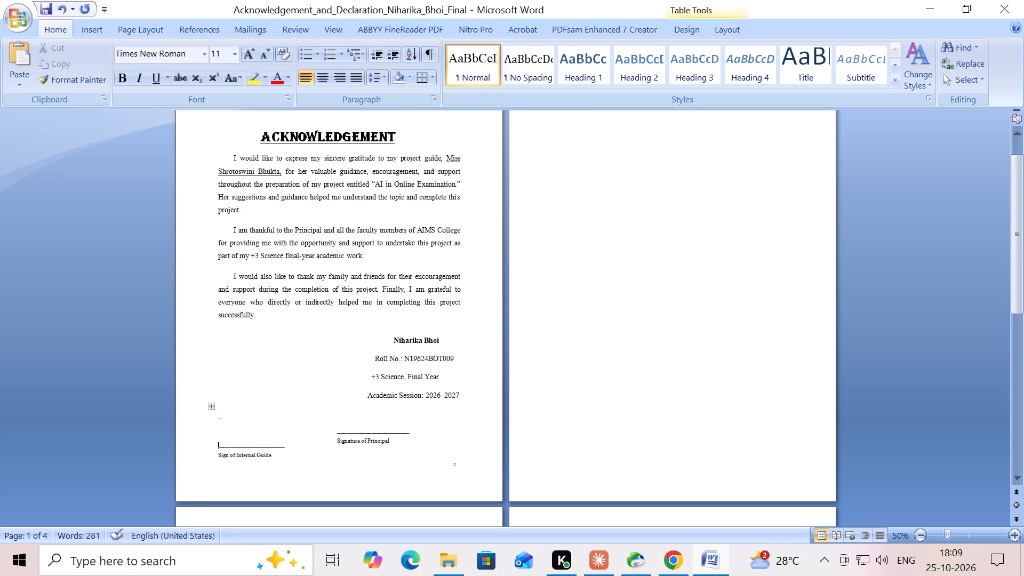
pyautogui.scroll(4, 485, 337)
pyautogui.scroll(-4, 498, 337)
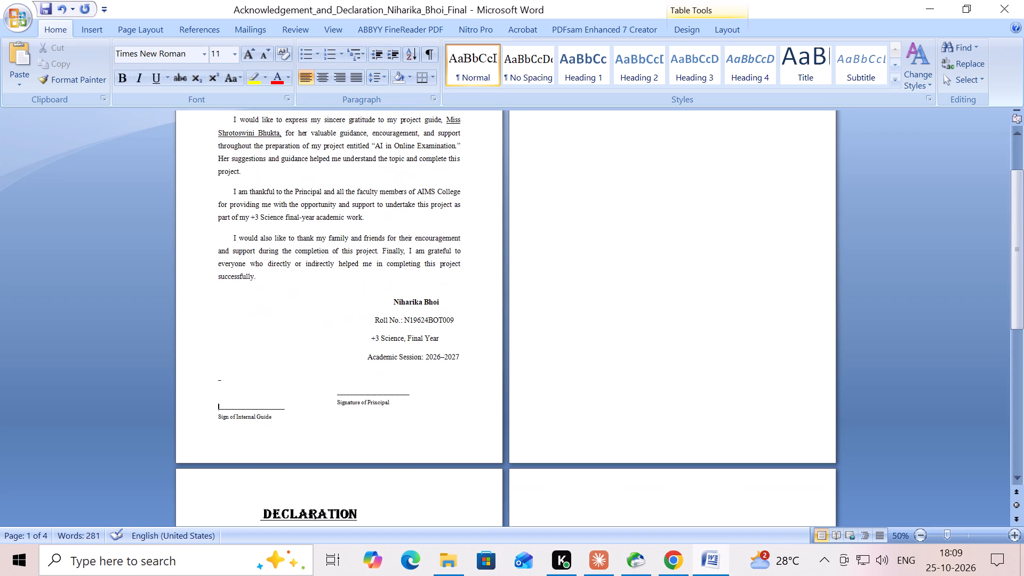
pyautogui.scroll(-12, 499, 339)
pyautogui.scroll(11, 501, 342)
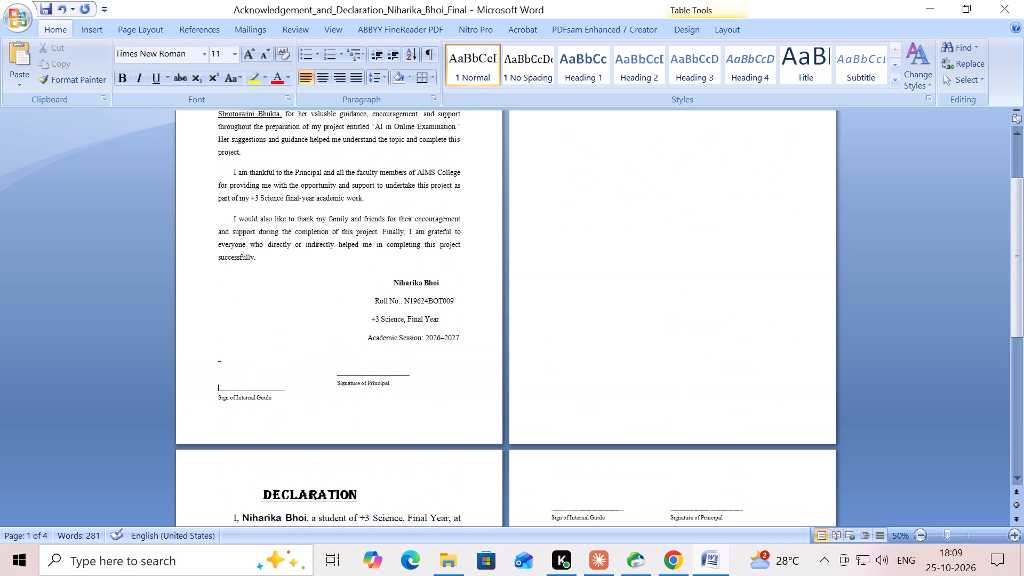
pyautogui.click(340, 372)
pyautogui.press('BackSpace')
pyautogui.click(339, 374)
pyautogui.press('Return')
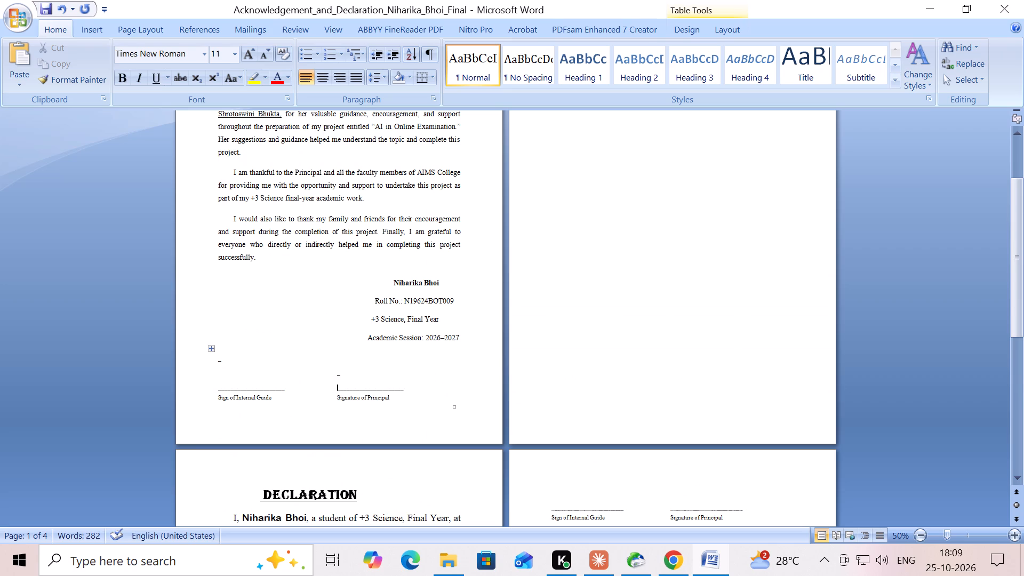
# Indent the principal's signature line and its "Signature of Principal" label with spaces toward the page's right margin.
pyautogui.press('space')
pyautogui.press('space')
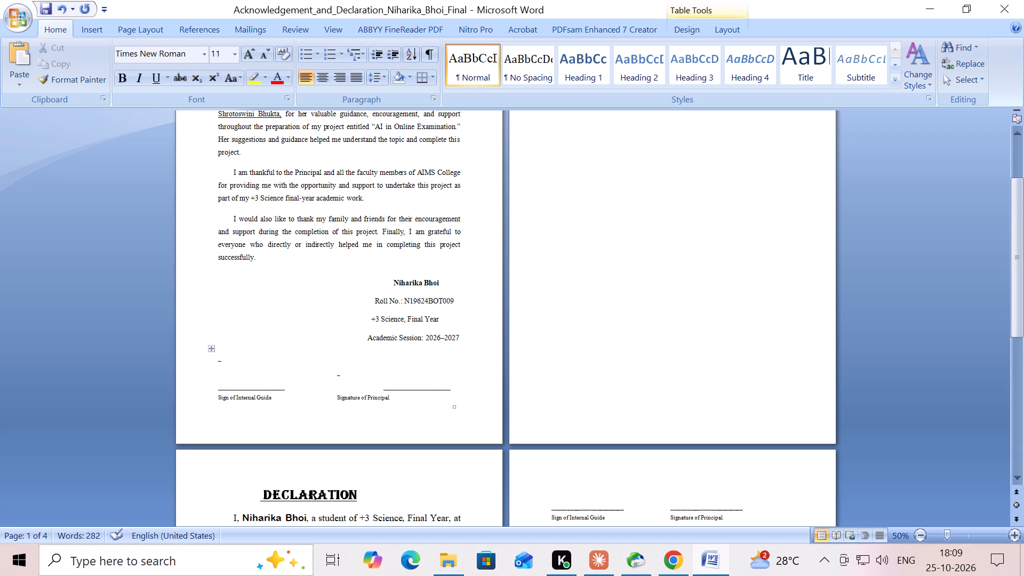
pyautogui.click(337, 397)
pyautogui.press('space')
pyautogui.press('space')
pyautogui.press('space')
pyautogui.press('space')
pyautogui.press('space')
pyautogui.press('space')
pyautogui.press('space')
pyautogui.press('space')
pyautogui.press('space')
pyautogui.press('space')
pyautogui.press('space')
pyautogui.press('space')
pyautogui.press('space')
pyautogui.press('space')
pyautogui.press('space')
pyautogui.press('space')
pyautogui.press('space')
pyautogui.press('space')
pyautogui.press('space')
pyautogui.press('space')
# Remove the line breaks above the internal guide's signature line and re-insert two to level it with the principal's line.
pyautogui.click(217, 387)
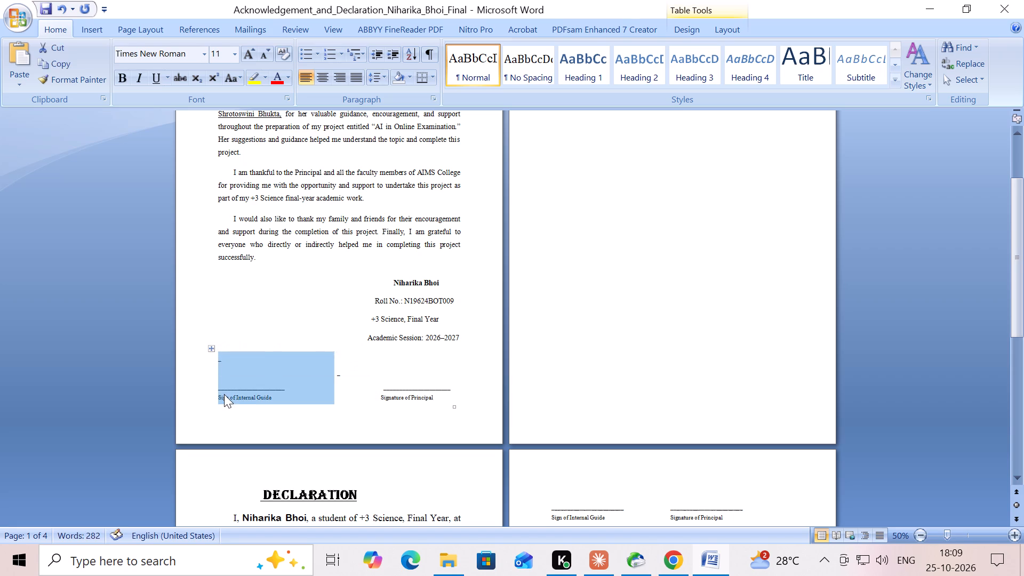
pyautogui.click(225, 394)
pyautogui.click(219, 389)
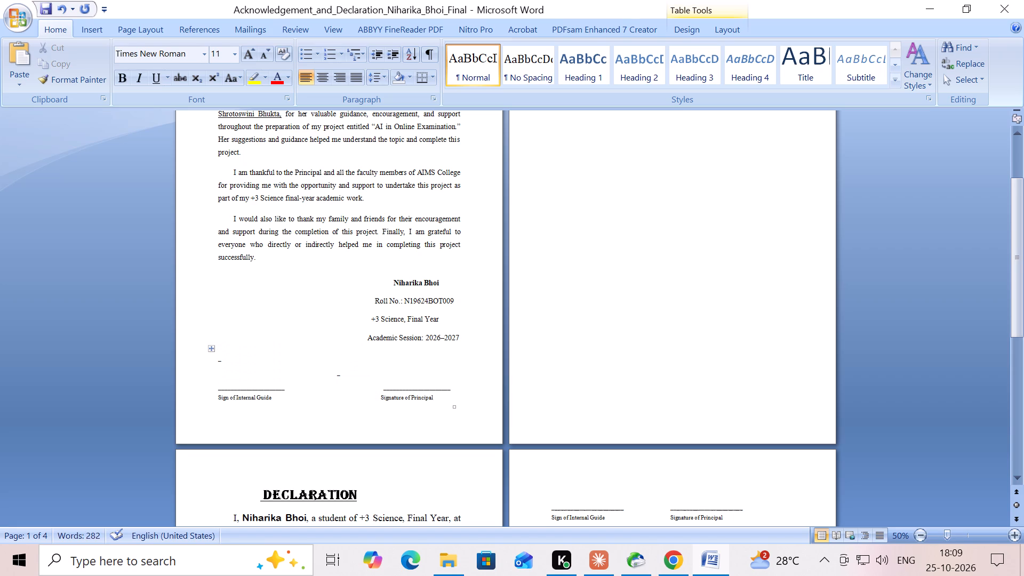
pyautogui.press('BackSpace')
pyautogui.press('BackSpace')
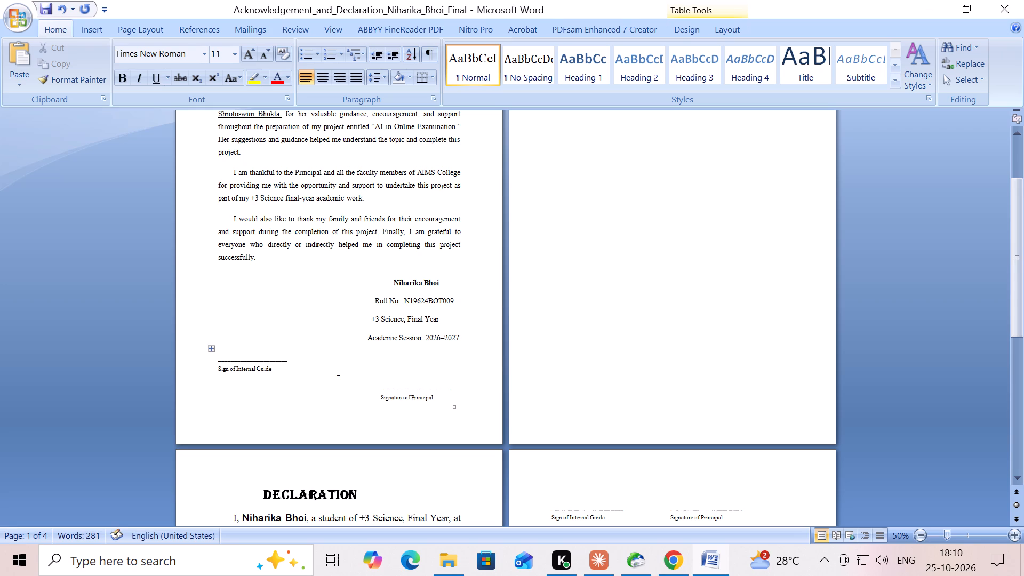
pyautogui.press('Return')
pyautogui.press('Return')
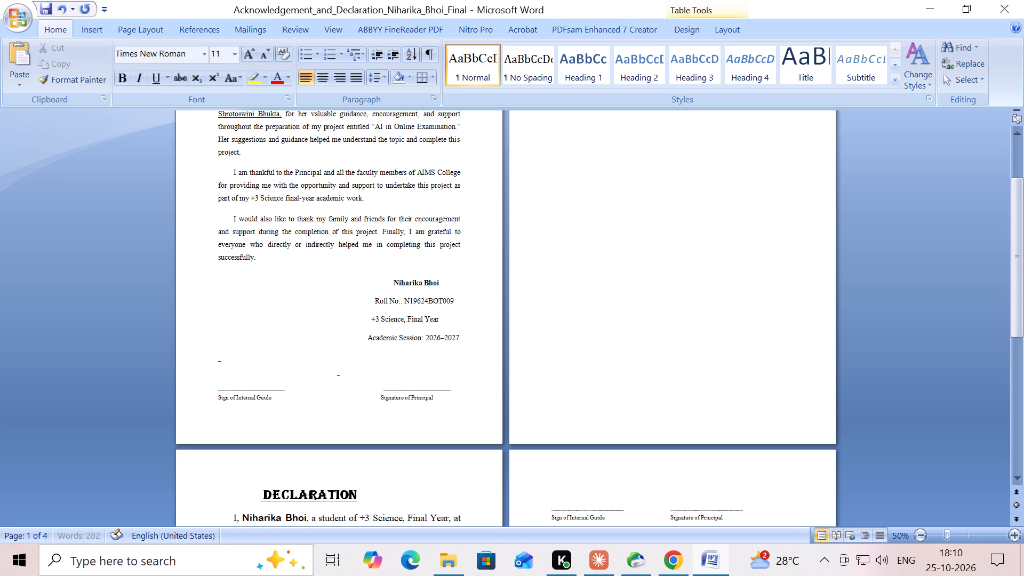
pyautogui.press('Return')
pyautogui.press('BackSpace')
# Examine the layout of the acknowledgement page, the declaration page and the signature row after it.
pyautogui.click(382, 391)
pyautogui.scroll(5, 306, 356)
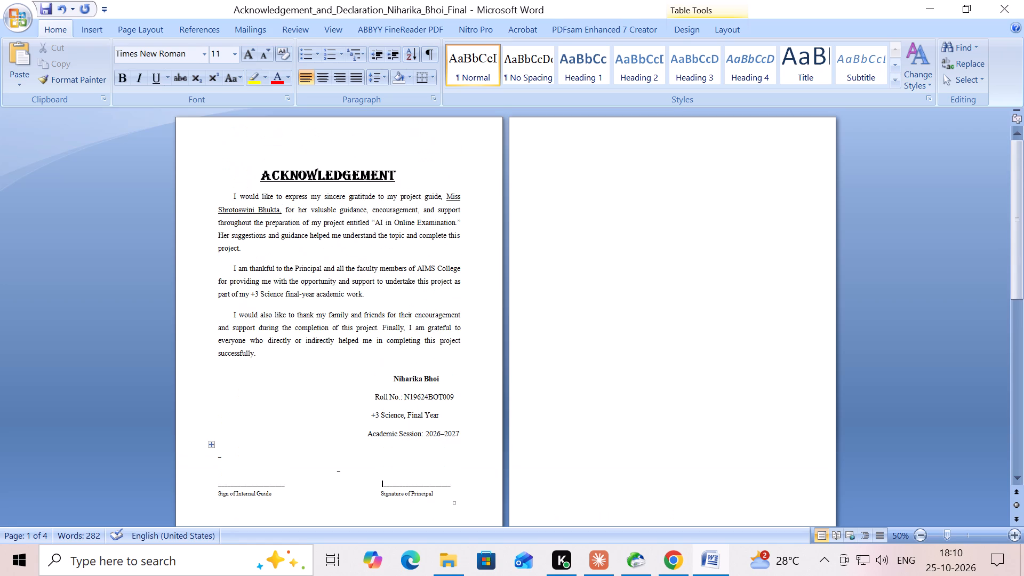
pyautogui.scroll(-9, 310, 370)
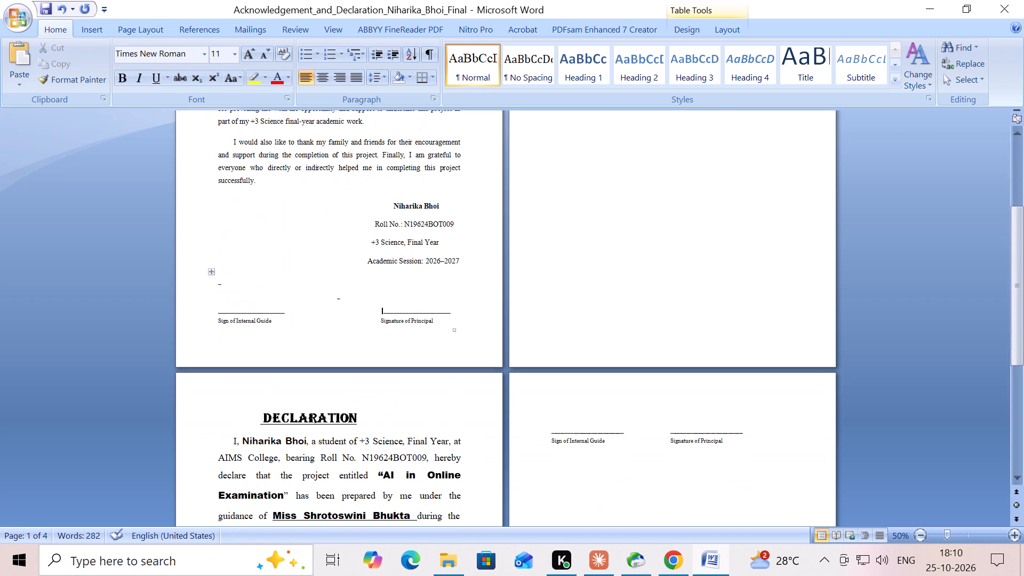
pyautogui.scroll(-17, 310, 381)
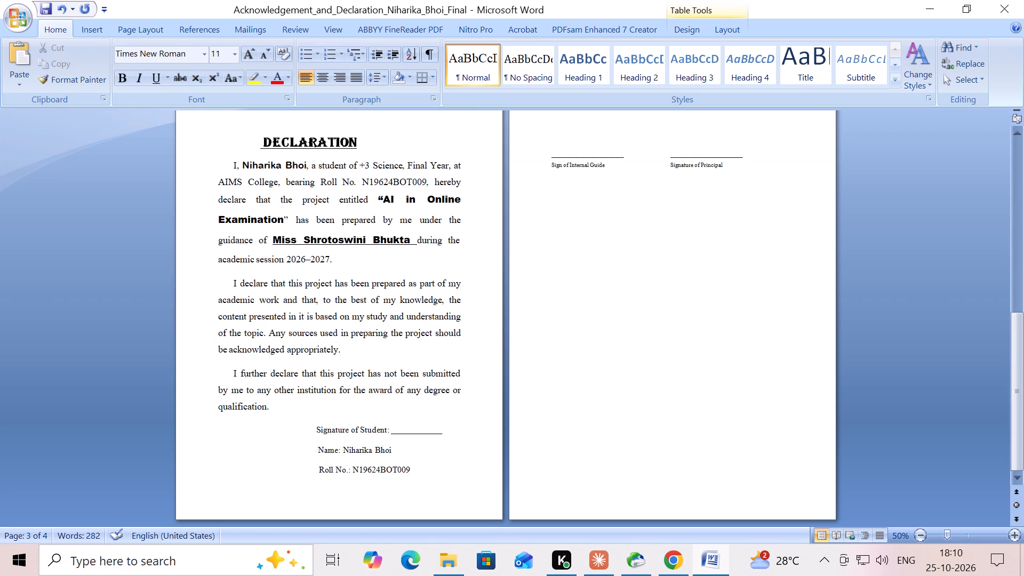
# Set the font size of the declaration's student signature, name and roll number lines to 14.
pyautogui.moveTo(312, 421); pyautogui.dragTo(424, 475)
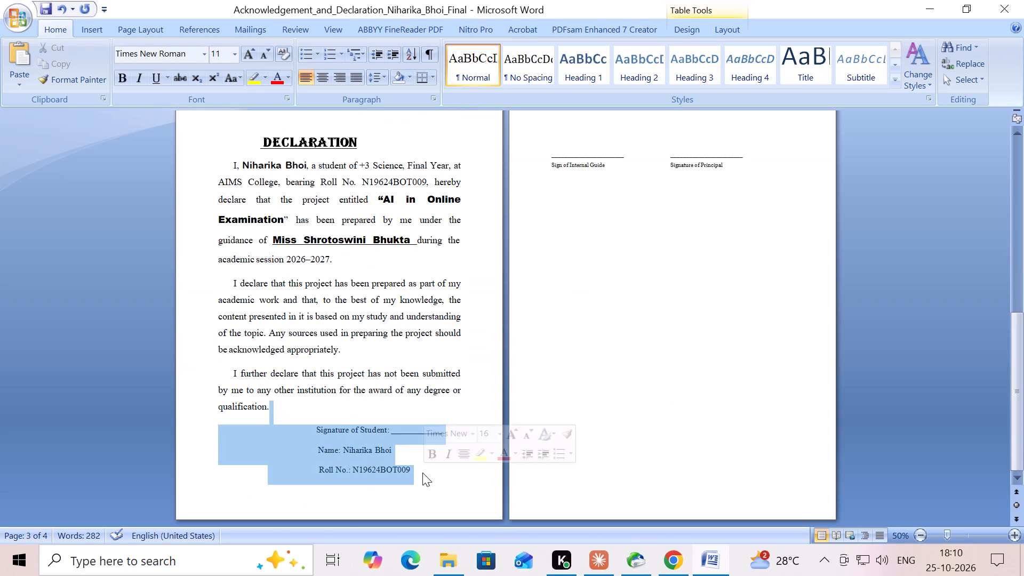
pyautogui.click(231, 57)
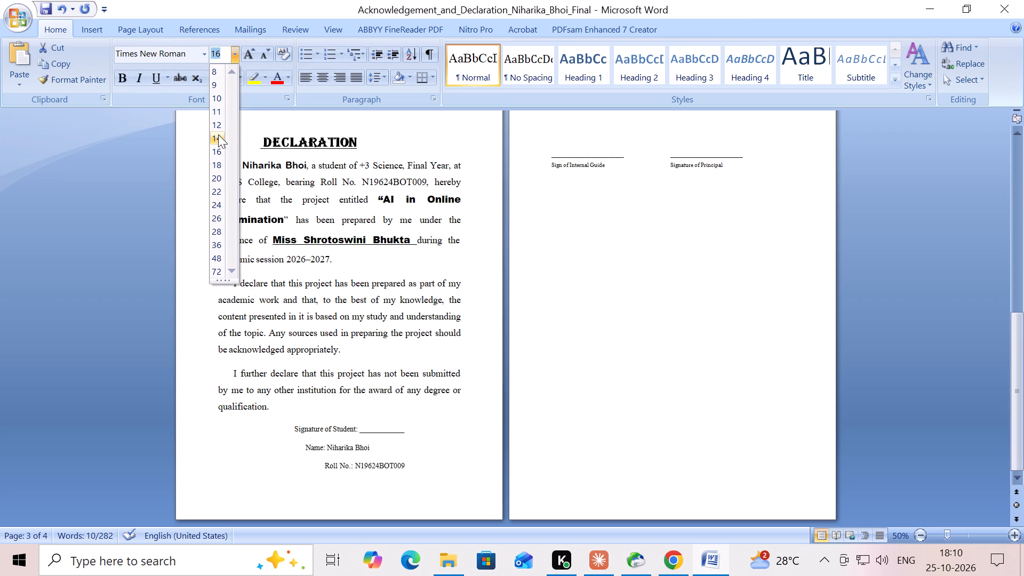
pyautogui.click(218, 134)
pyautogui.click(293, 422)
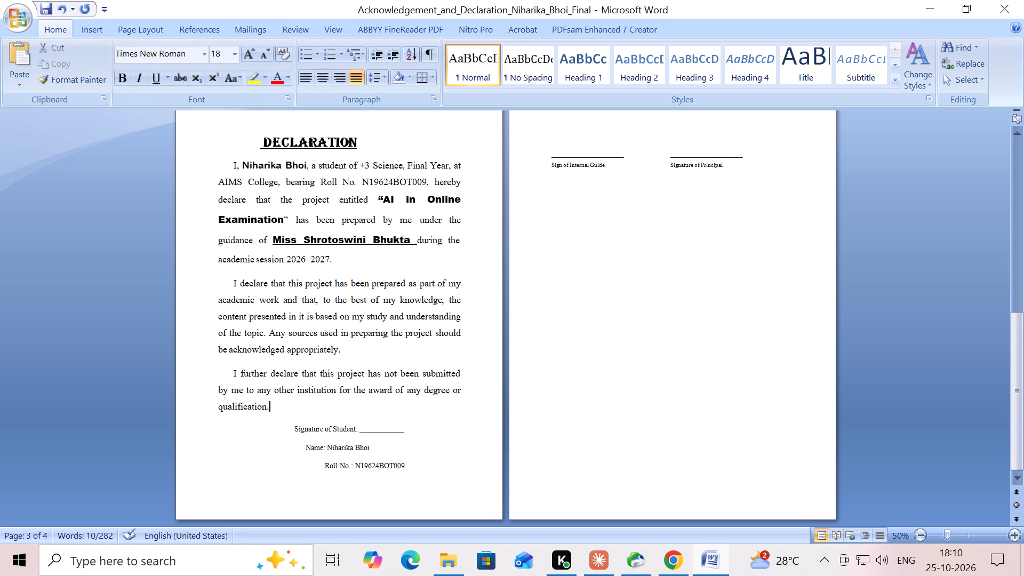
# Try to pull the signature row up onto the declaration page by deleting backward from the start of the internal guide's signature line.
pyautogui.click(551, 156)
pyautogui.click(554, 157)
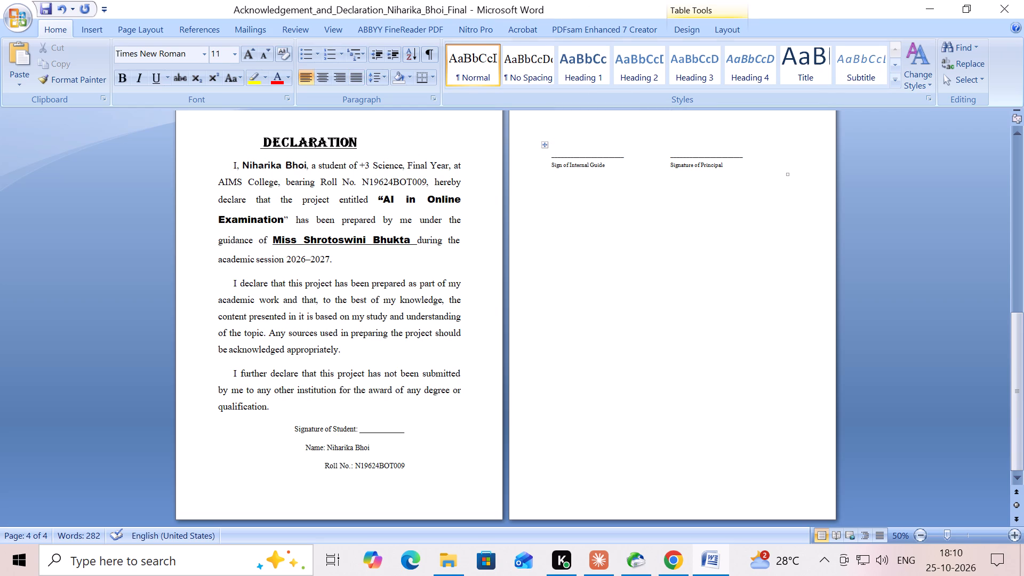
pyautogui.press('BackSpace')
pyautogui.press('BackSpace')
pyautogui.press('BackSpace')
pyautogui.press('BackSpace')
pyautogui.press('BackSpace')
pyautogui.press('BackSpace')
pyautogui.press('BackSpace')
pyautogui.press('BackSpace')
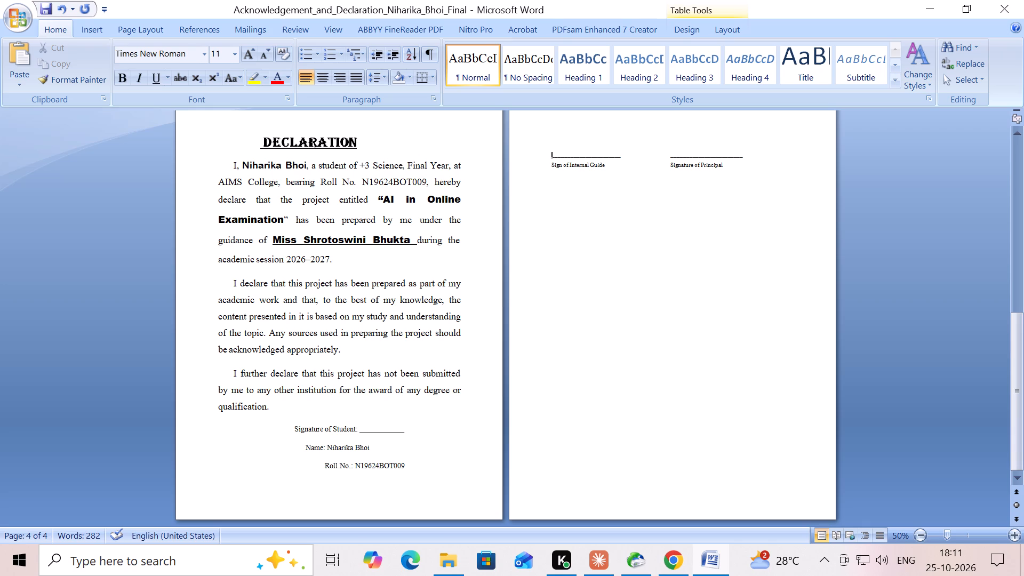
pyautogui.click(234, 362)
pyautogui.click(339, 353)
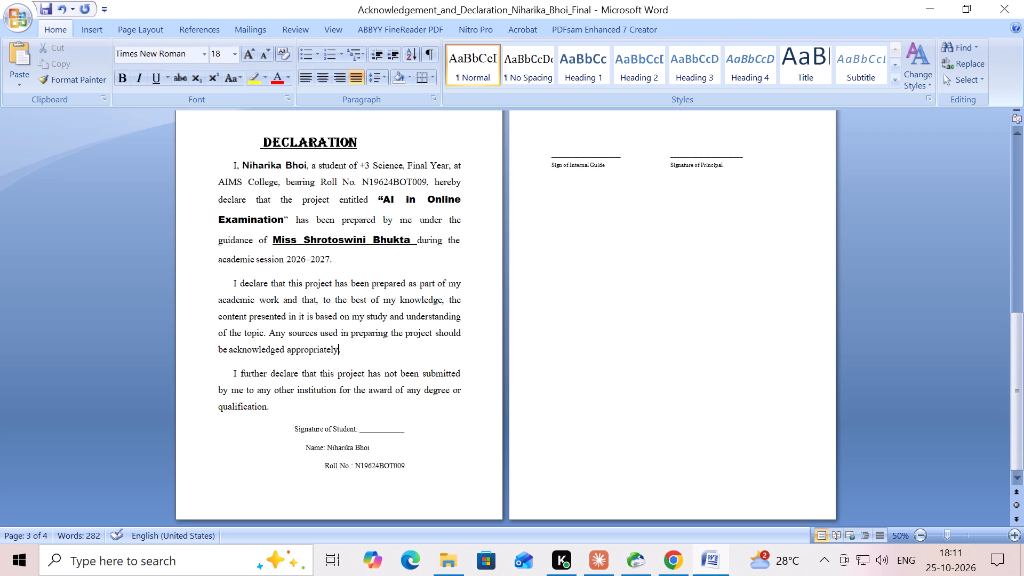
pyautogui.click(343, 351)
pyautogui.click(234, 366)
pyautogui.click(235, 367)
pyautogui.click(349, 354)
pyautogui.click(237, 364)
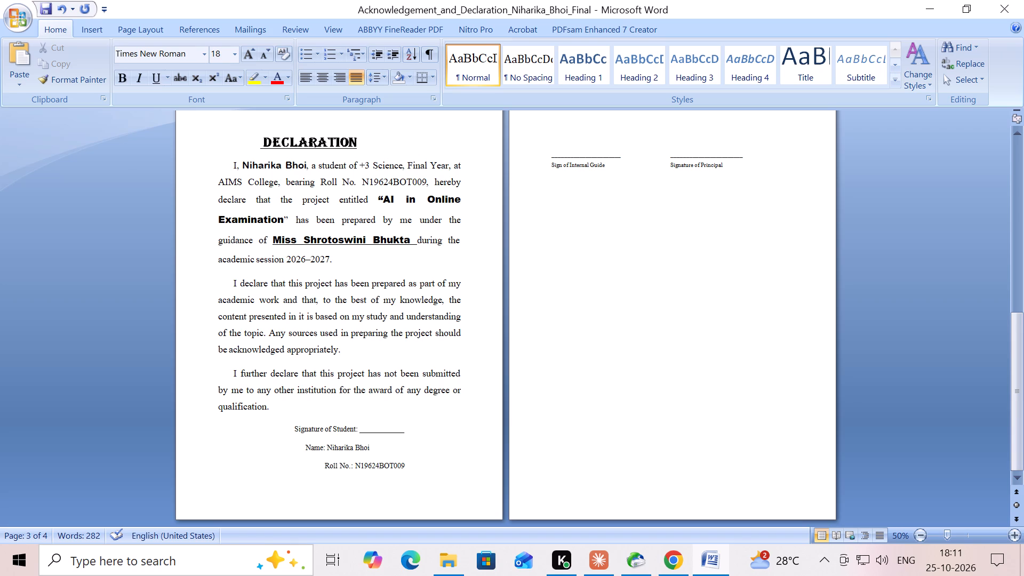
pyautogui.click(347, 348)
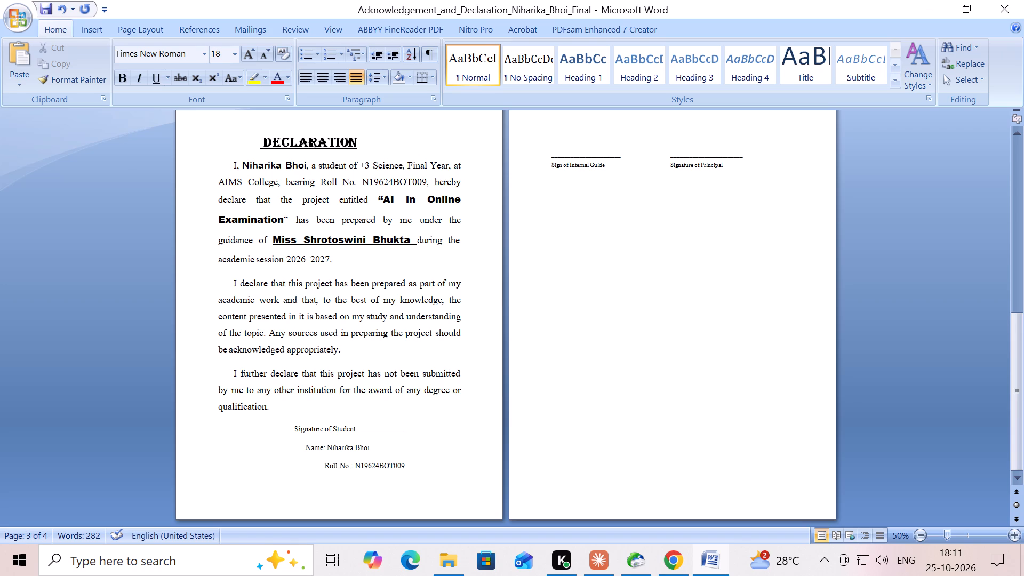
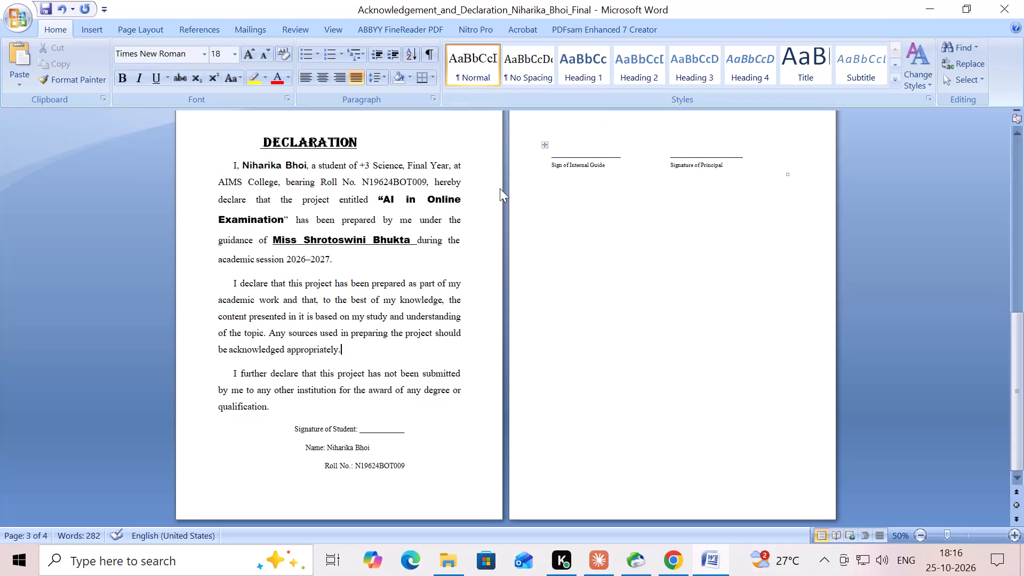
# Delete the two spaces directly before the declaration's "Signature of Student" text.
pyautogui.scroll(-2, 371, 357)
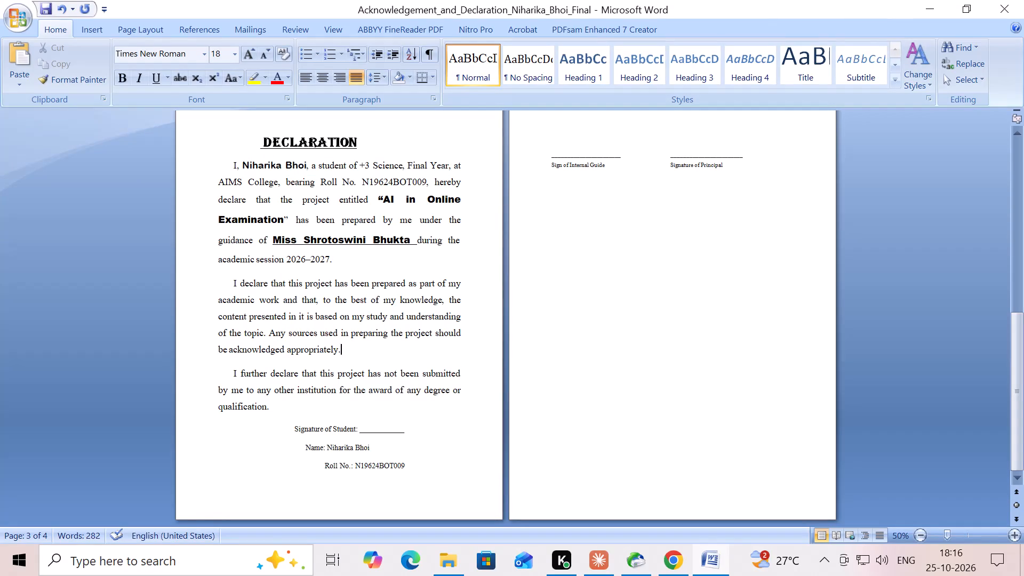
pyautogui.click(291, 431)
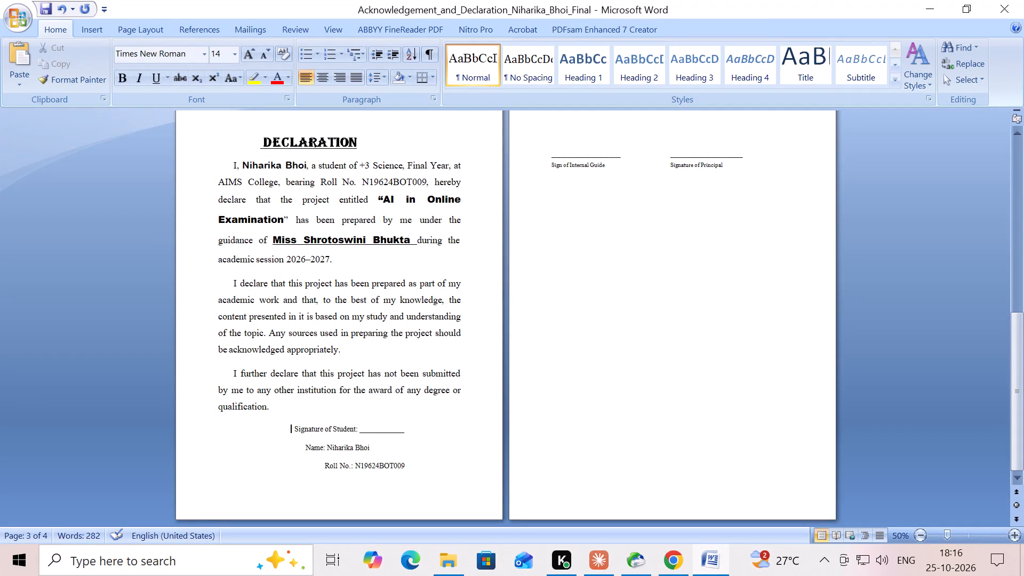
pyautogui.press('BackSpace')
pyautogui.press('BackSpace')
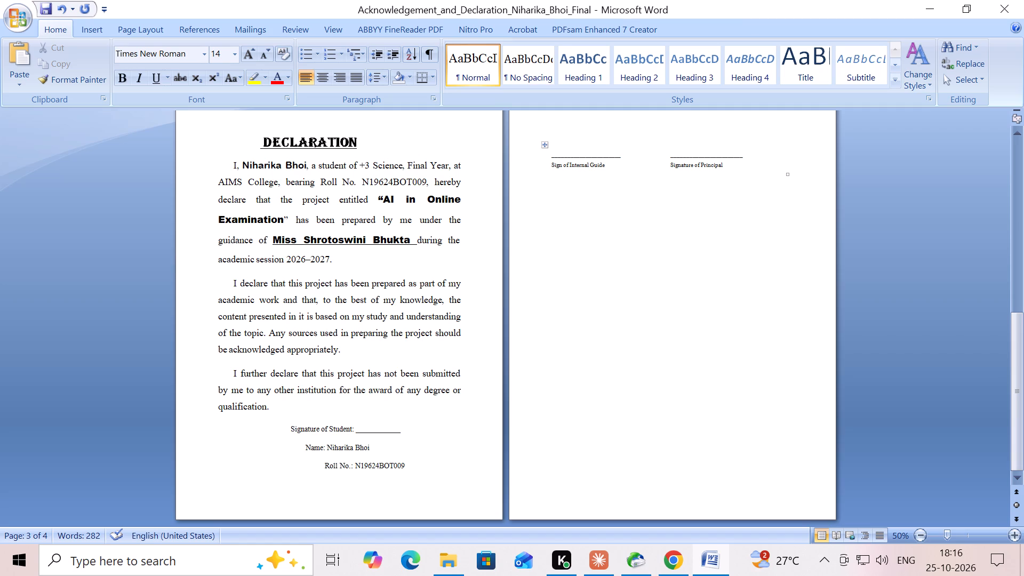
# Examine the acknowledgement page's layout and body text size for comparison with the declaration page.
pyautogui.scroll(-4, 405, 233)
pyautogui.scroll(10, 407, 233)
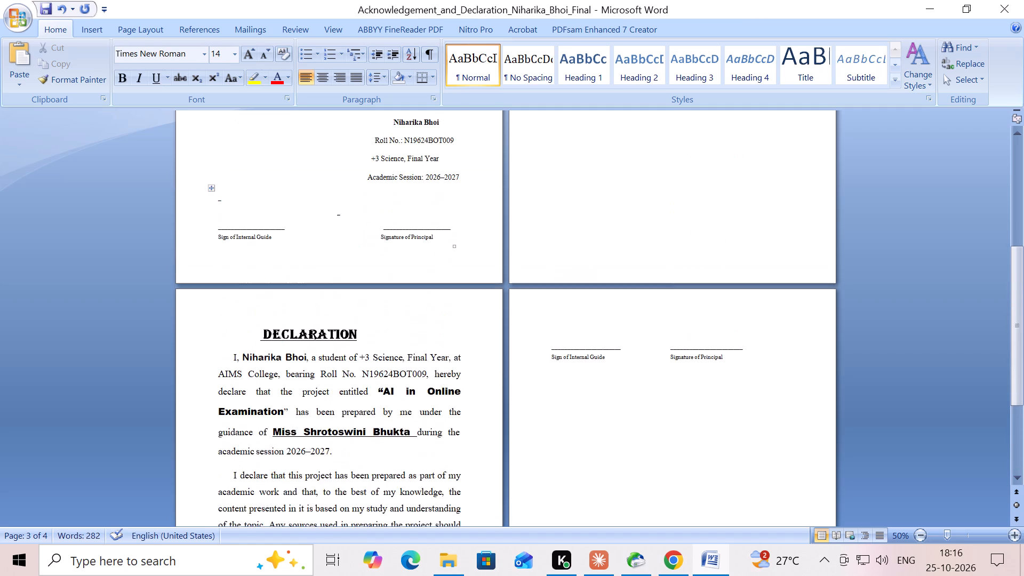
pyautogui.scroll(13, 407, 233)
pyautogui.scroll(-2, 411, 230)
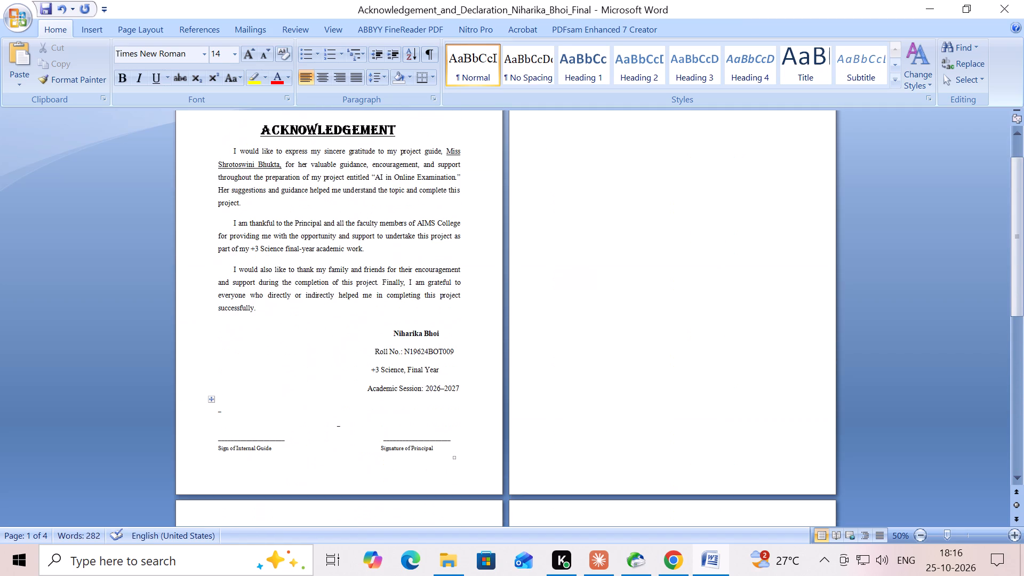
pyautogui.scroll(-6, 411, 230)
pyautogui.scroll(3, 411, 230)
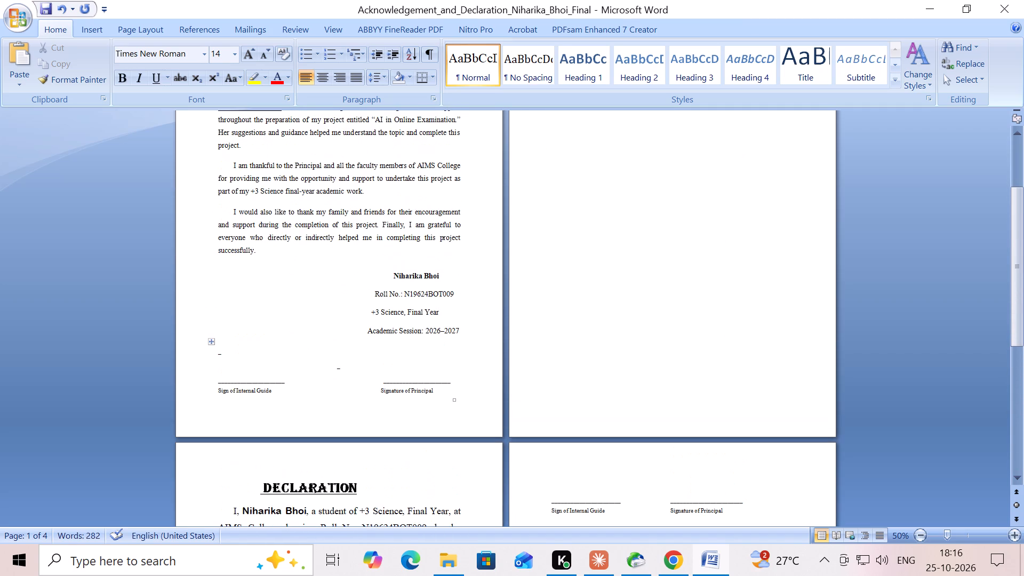
pyautogui.click(345, 211)
pyautogui.scroll(-5, 330, 296)
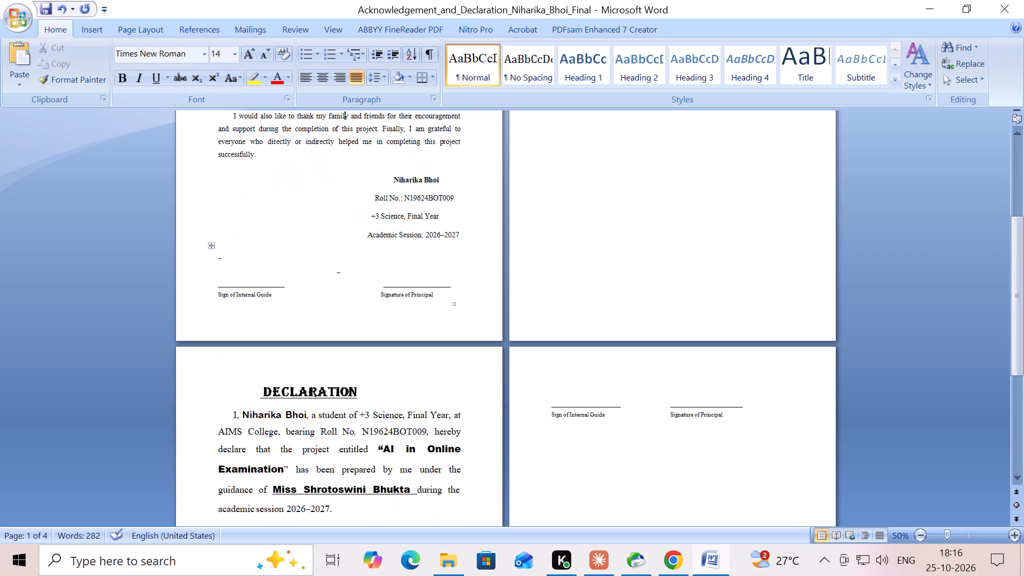
pyautogui.scroll(-4, 226, 416)
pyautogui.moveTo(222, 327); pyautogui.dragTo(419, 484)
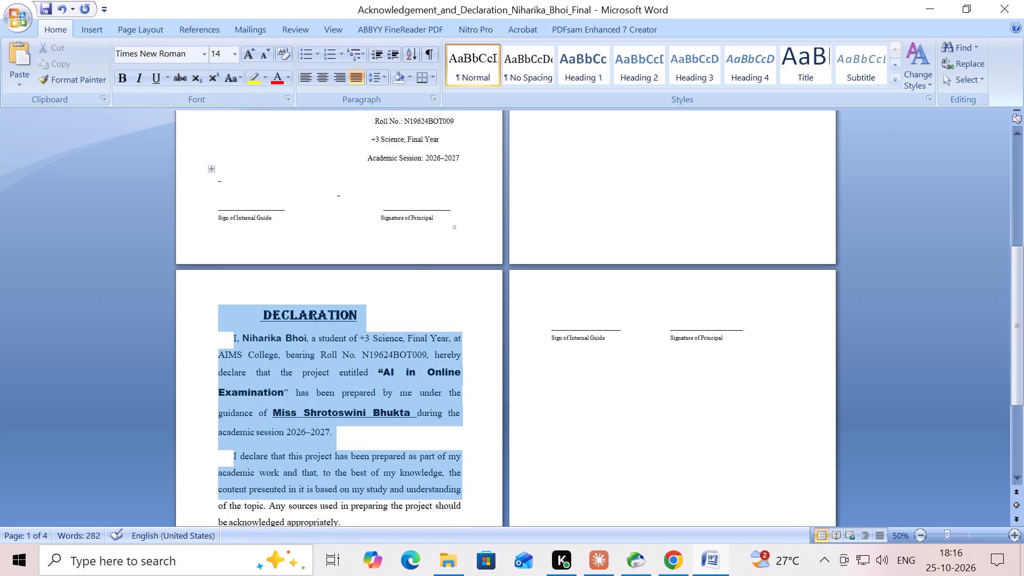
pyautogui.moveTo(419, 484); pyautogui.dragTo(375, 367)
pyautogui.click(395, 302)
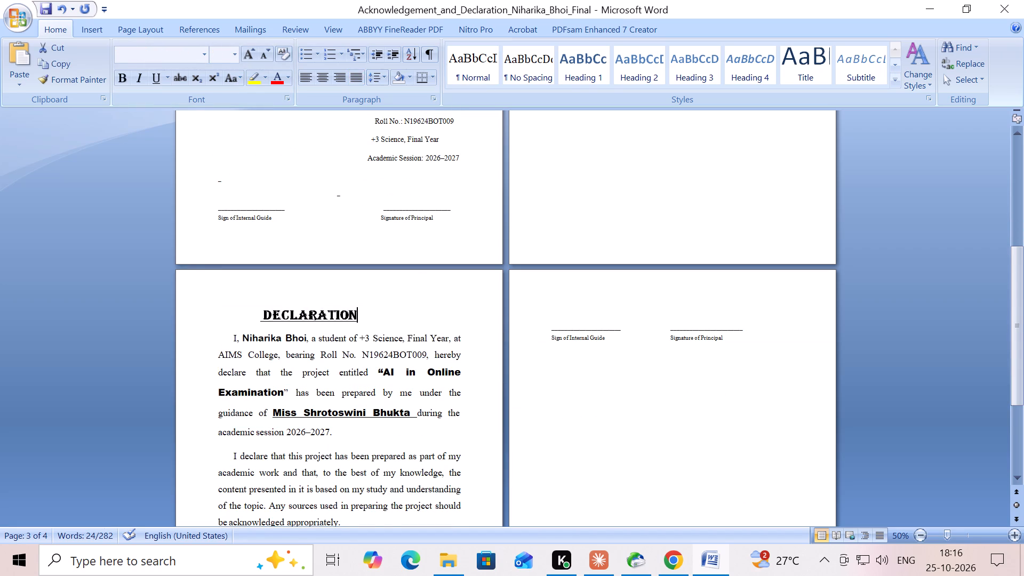
# Set the font size of the declaration's text, from the first body paragraph through the roll number line, to 14.
pyautogui.scroll(-3, 302, 367)
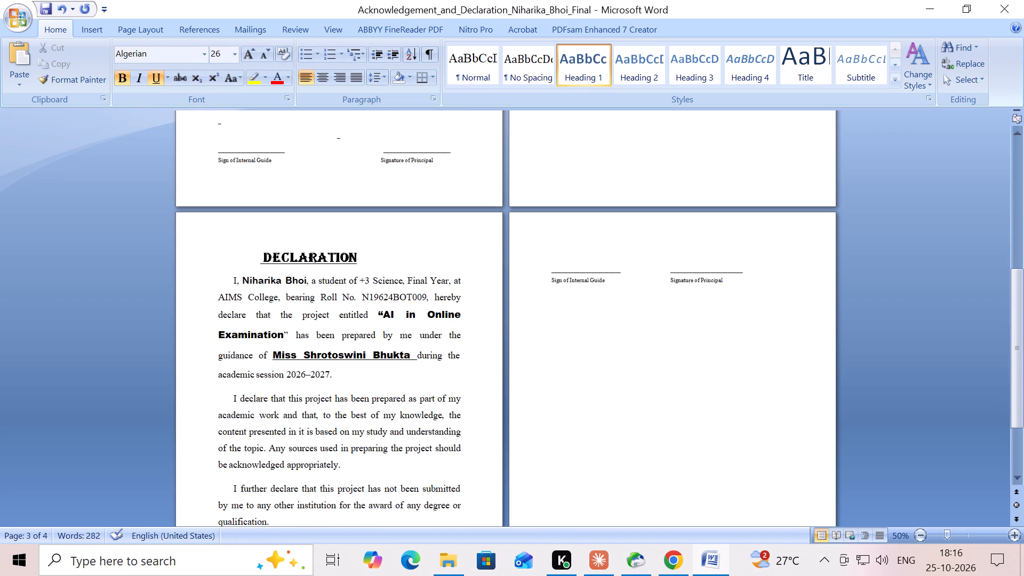
pyautogui.scroll(-2, 244, 267)
pyautogui.moveTo(233, 238); pyautogui.dragTo(365, 405)
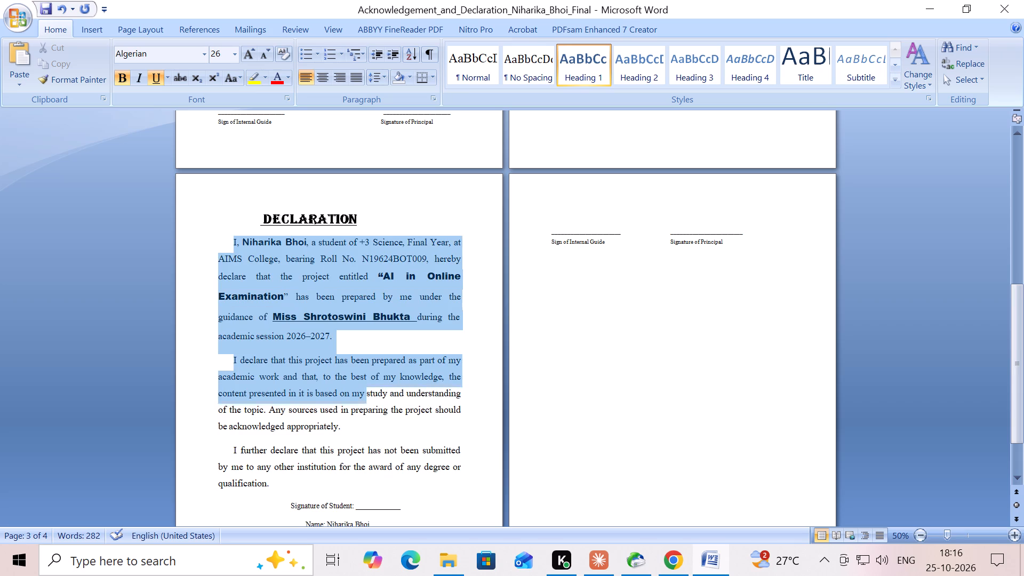
pyautogui.moveTo(365, 405); pyautogui.dragTo(423, 503)
pyautogui.scroll(-2, 423, 503)
pyautogui.click(237, 58)
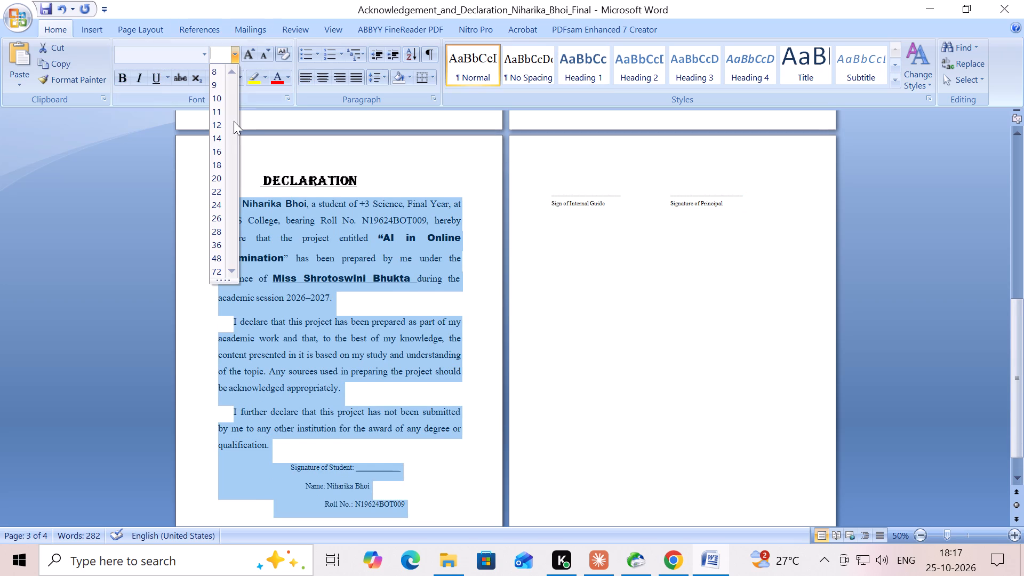
pyautogui.click(215, 139)
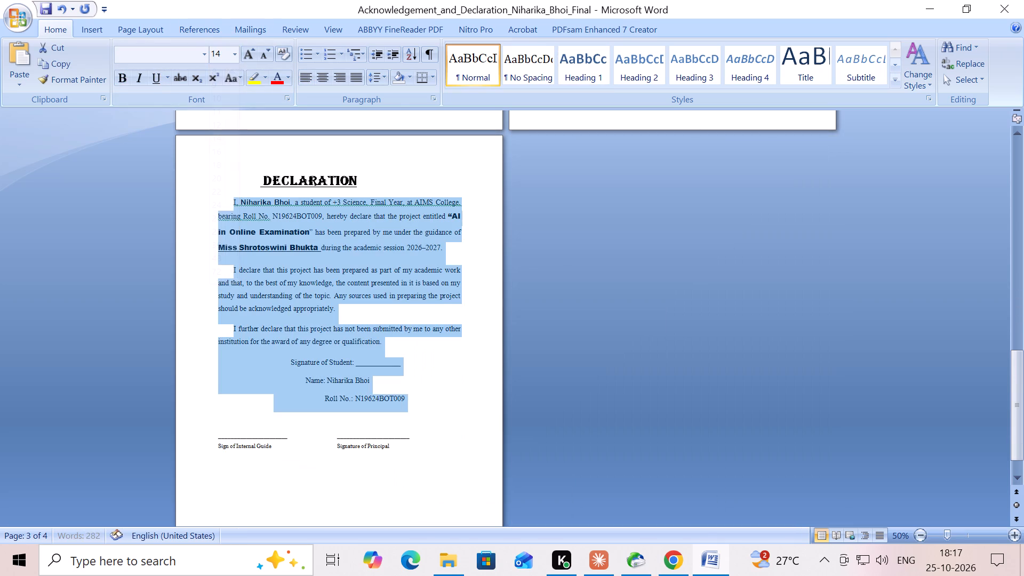
pyautogui.click(444, 385)
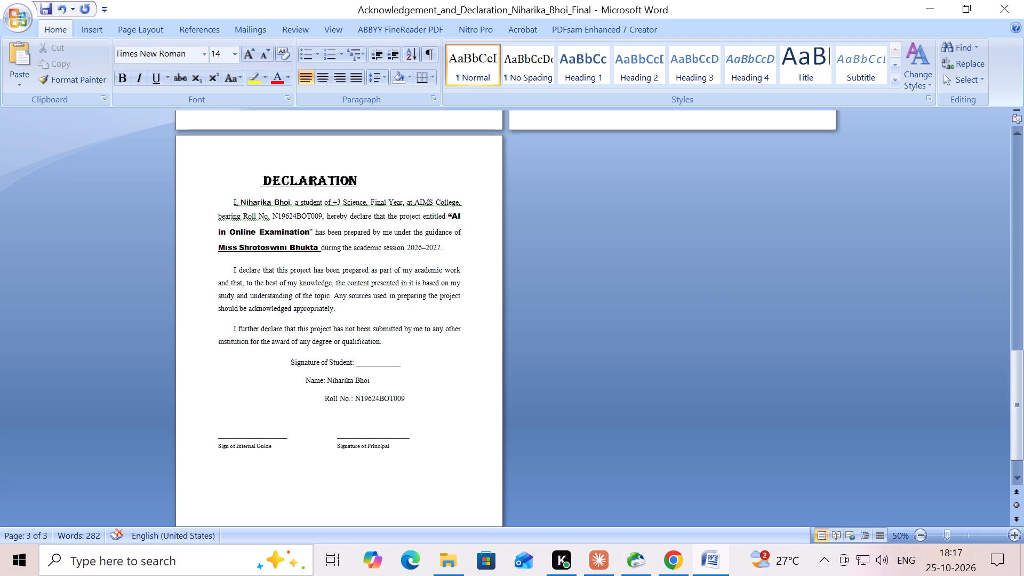
# Shift the declaration's "Signature of Student" line toward the right margin by inserting spaces before it.
pyautogui.click(284, 362)
pyautogui.click(290, 361)
pyautogui.press('space')
pyautogui.press('space')
pyautogui.press('space')
pyautogui.press('space')
pyautogui.press('space')
pyautogui.press('space')
pyautogui.press('space')
pyautogui.press('space')
pyautogui.press('space')
pyautogui.press('space')
pyautogui.press('space')
pyautogui.press('space')
pyautogui.press('space')
pyautogui.press('space')
pyautogui.press('space')
pyautogui.press('space')
pyautogui.press('space')
pyautogui.press('space')
pyautogui.press('space')
pyautogui.press('space')
pyautogui.press('space')
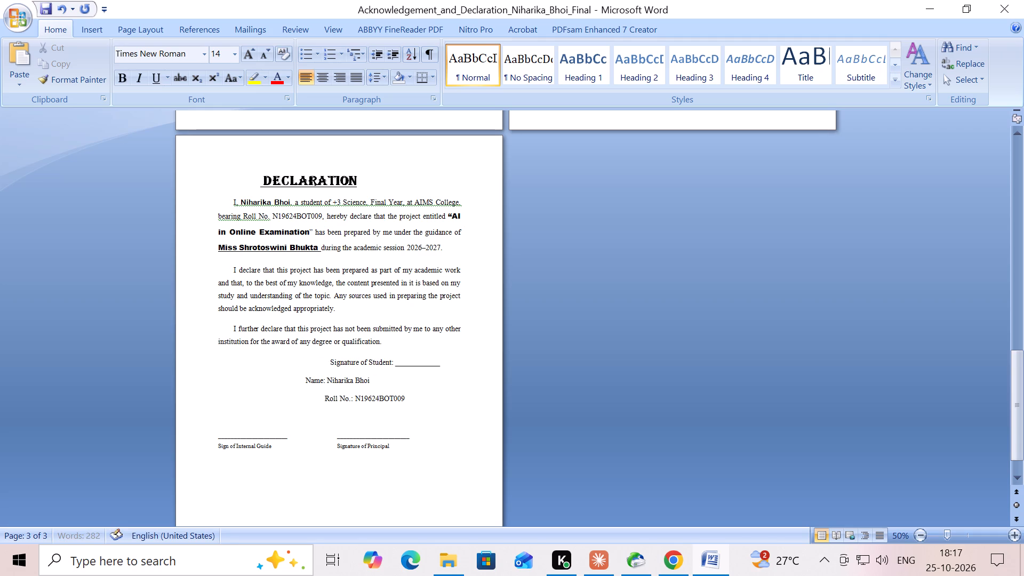
pyautogui.press('space')
# Shift the student's "Name" line rightward with spaces so it sits beneath the "Signature of Student" text.
pyautogui.click(302, 380)
pyautogui.press('space')
pyautogui.press('space')
pyautogui.press('space')
pyautogui.press('space')
pyautogui.press('space')
pyautogui.press('space')
pyautogui.press('space')
pyautogui.press('space')
pyautogui.press('space')
pyautogui.press('space')
pyautogui.press('space')
pyautogui.press('space')
pyautogui.press('space')
pyautogui.press('space')
pyautogui.press('space')
pyautogui.press('space')
pyautogui.press('space')
pyautogui.press('space')
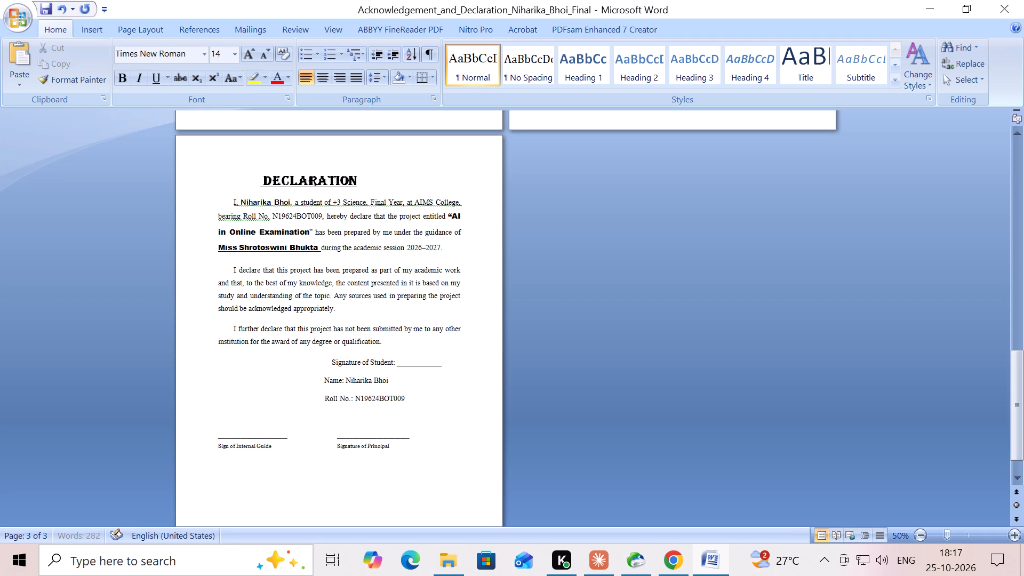
pyautogui.press('space')
pyautogui.press('space')
pyautogui.press('space')
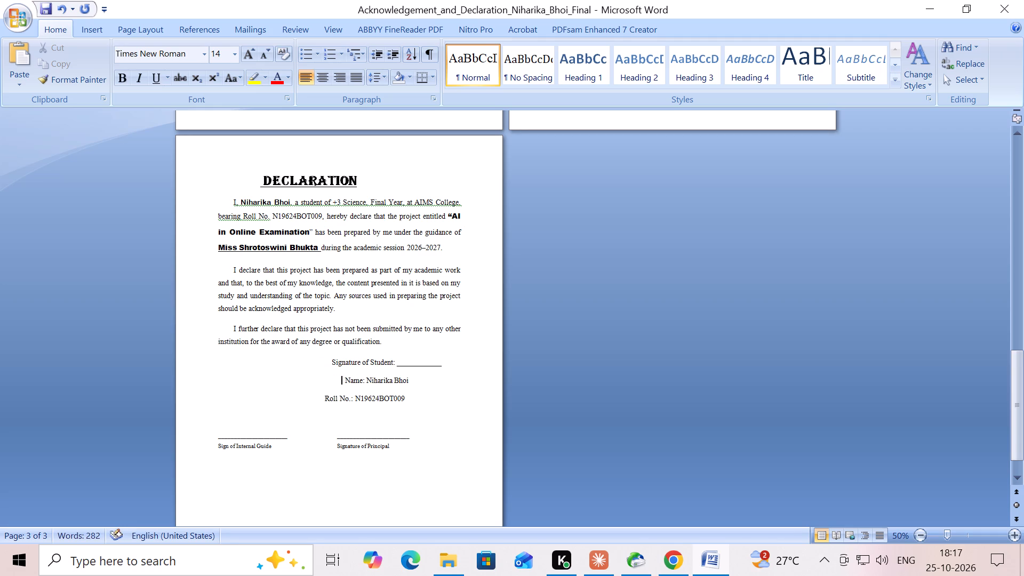
pyautogui.click(326, 393)
pyautogui.press('space')
# Shift the declaration's "Roll No." line rightward with spaces to align its start with the "Name" line above.
pyautogui.click(322, 399)
pyautogui.press('space')
pyautogui.press('space')
pyautogui.press('space')
pyautogui.press('space')
pyautogui.press('space')
pyautogui.press('space')
pyautogui.press('space')
pyautogui.press('space')
pyautogui.press('space')
pyautogui.press('space')
pyautogui.press('space')
pyautogui.press('space')
pyautogui.press('space')
pyautogui.press('space')
pyautogui.press('space')
pyautogui.press('space')
pyautogui.press('space')
pyautogui.press('space')
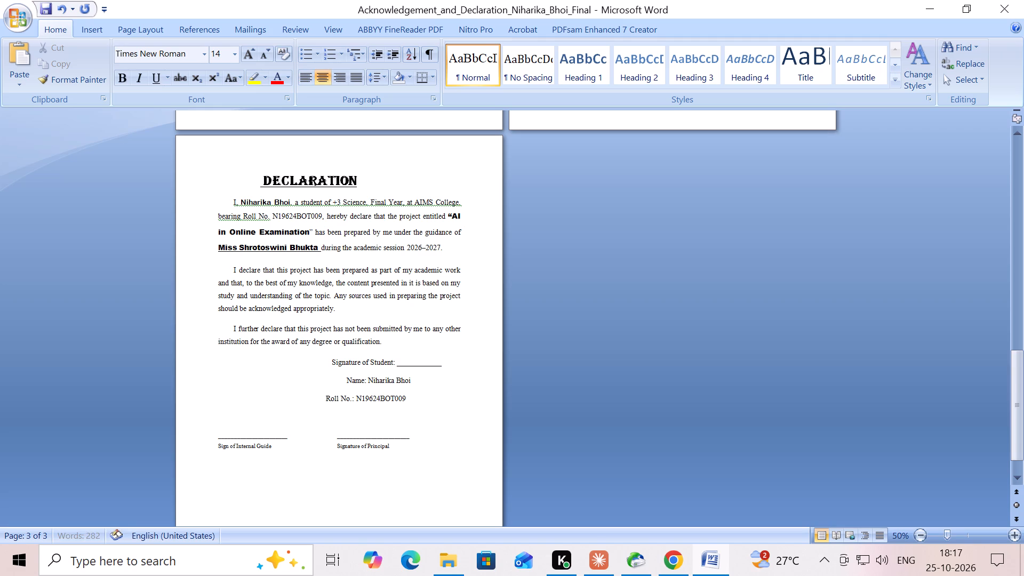
pyautogui.press('space')
pyautogui.press('space')
pyautogui.press('space')
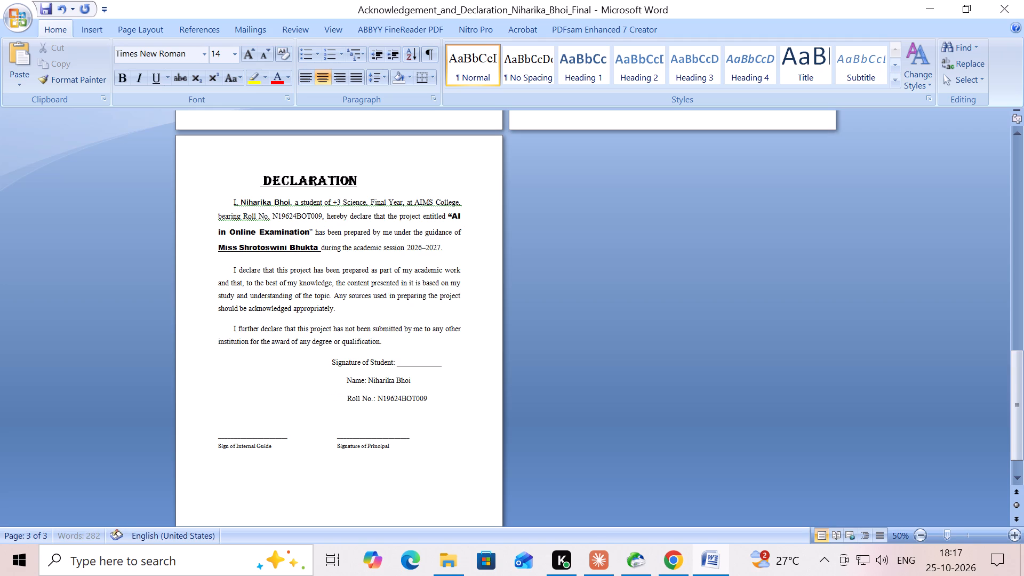
# Lower the internal guide's signature line toward the end of the declaration page by inserting four line breaks above it.
pyautogui.click(220, 433)
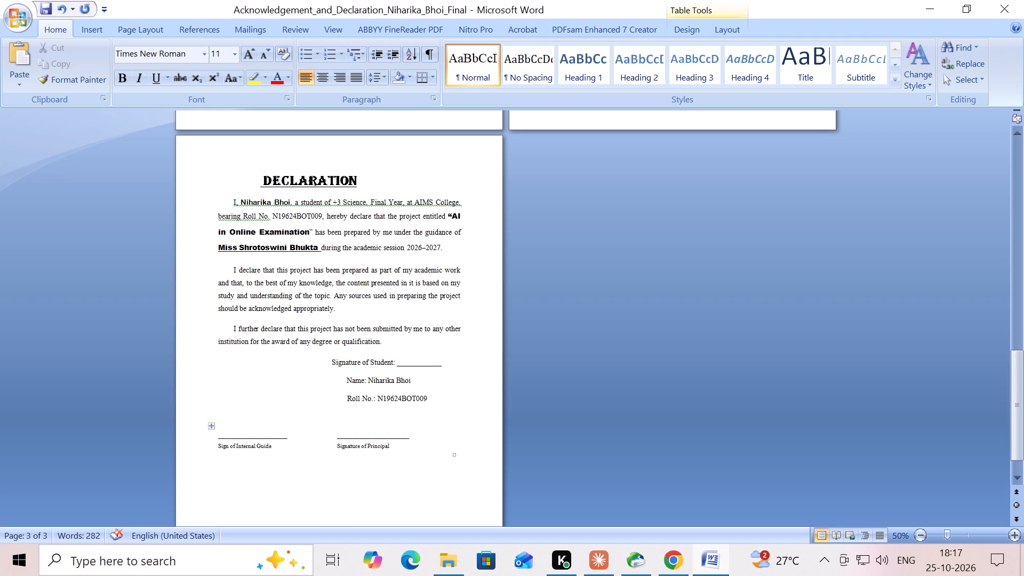
pyautogui.press('Return')
pyautogui.scroll(-2, 277, 433)
pyautogui.press('Return')
pyautogui.press('Return')
pyautogui.press('Return')
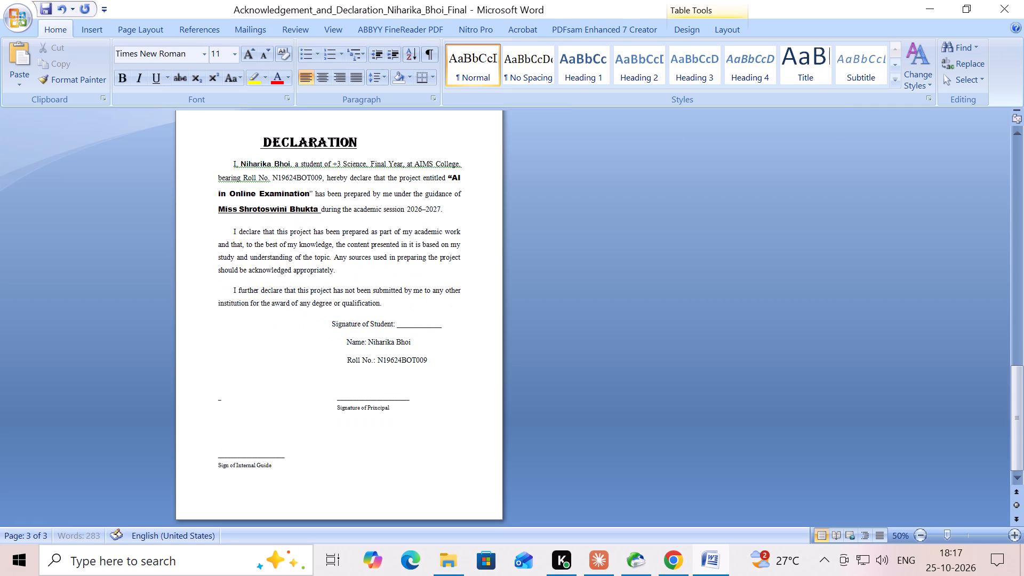
pyautogui.press('Return')
pyautogui.press('BackSpace')
# Insert four line breaks above the principal's signature line to level it with the internal guide's line.
pyautogui.click(338, 397)
pyautogui.press('Return')
pyautogui.press('Return')
pyautogui.press('Return')
pyautogui.press('Return')
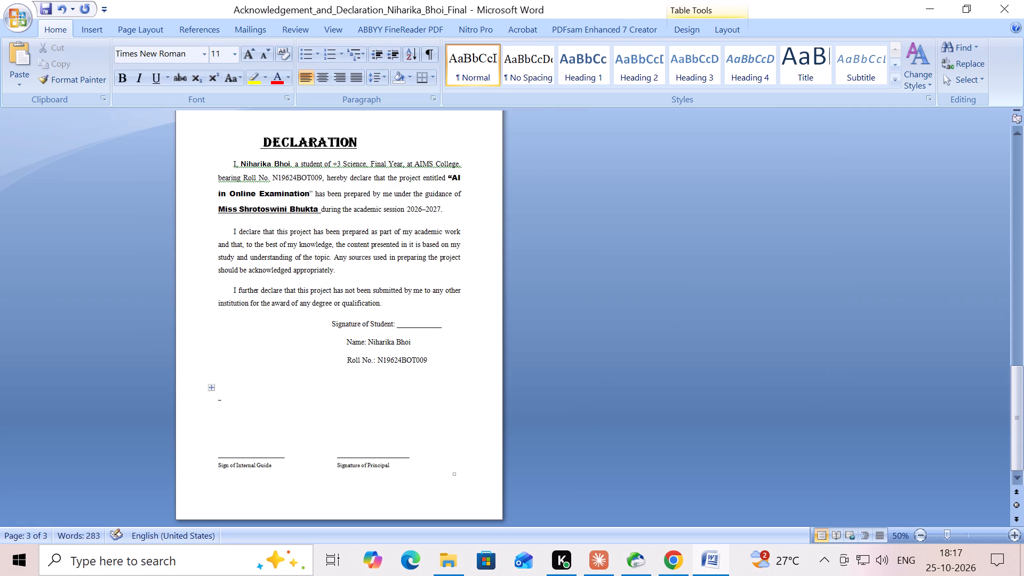
pyautogui.press('BackSpace')
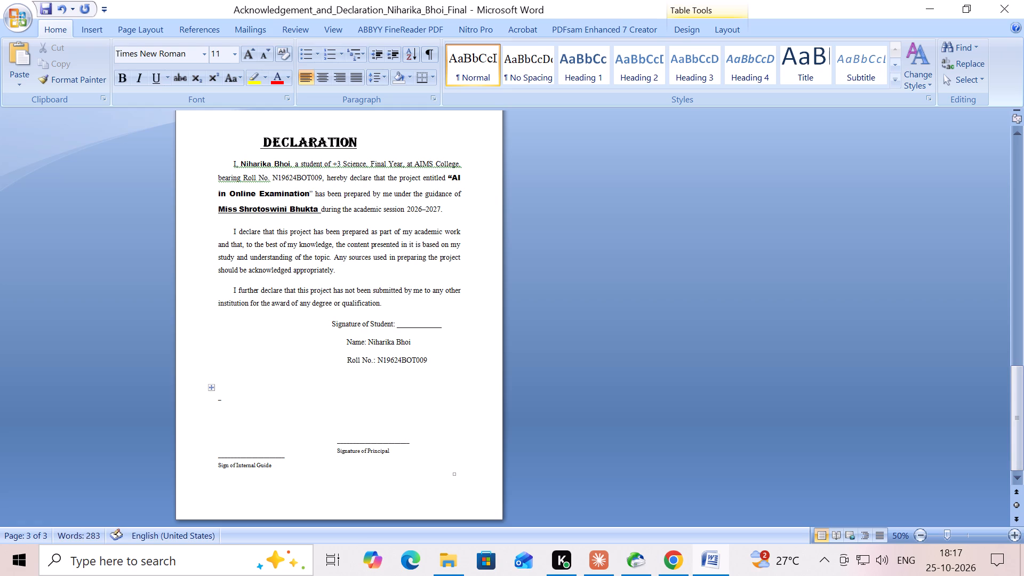
pyautogui.press('Return')
# Shift the principal's signature line with spaces to the right edge of its cell, keeping it level with the guide's line.
pyautogui.press('space')
pyautogui.press('space')
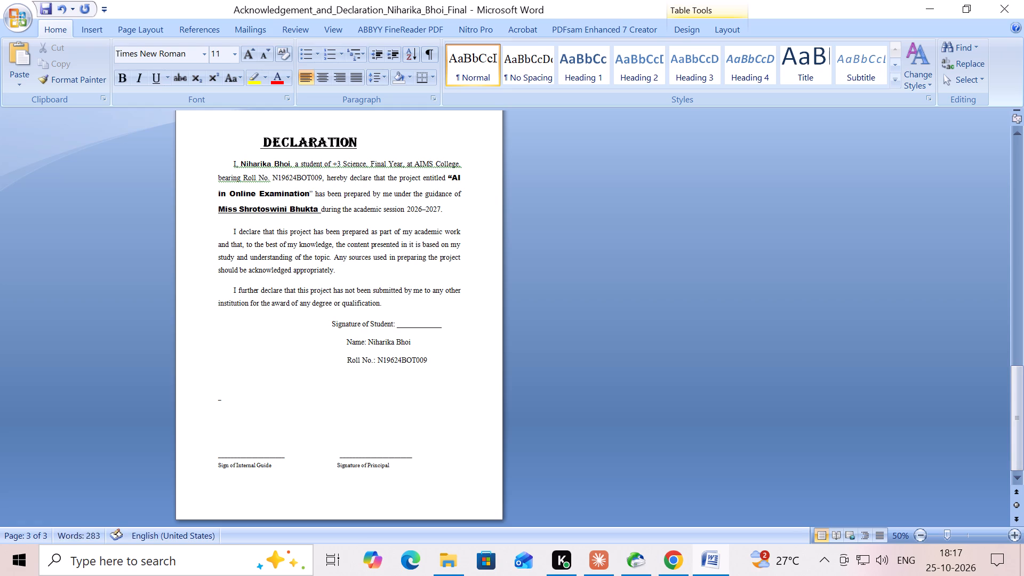
pyautogui.press('space')
pyautogui.press('space')
pyautogui.press('space')
pyautogui.press('space')
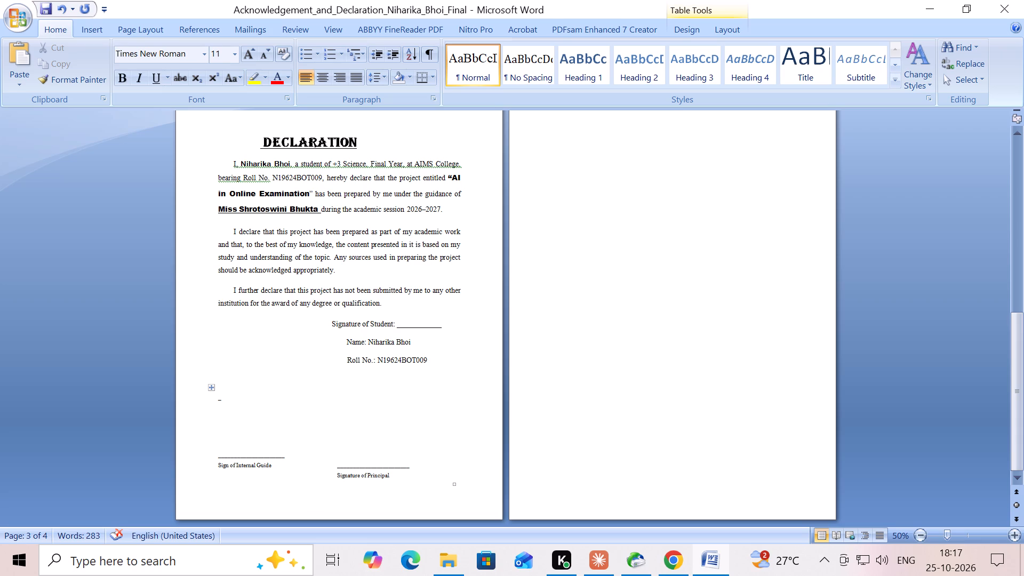
pyautogui.press('BackSpace')
pyautogui.press('BackSpace')
pyautogui.press('BackSpace')
pyautogui.press('BackSpace')
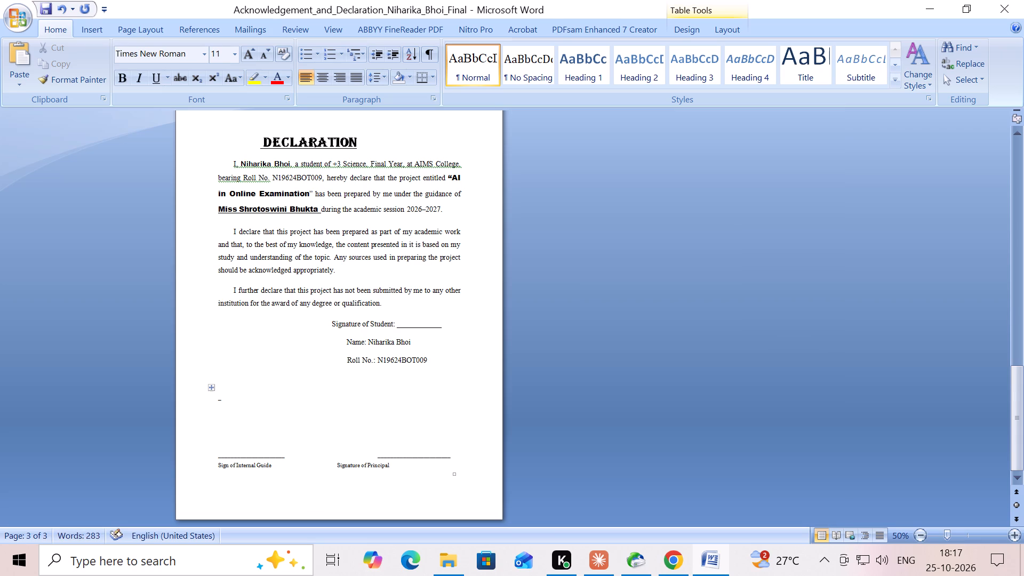
# Shift the "Signature of Principal" caption rightward with spaces so it starts under the principal's signature line.
pyautogui.click(336, 462)
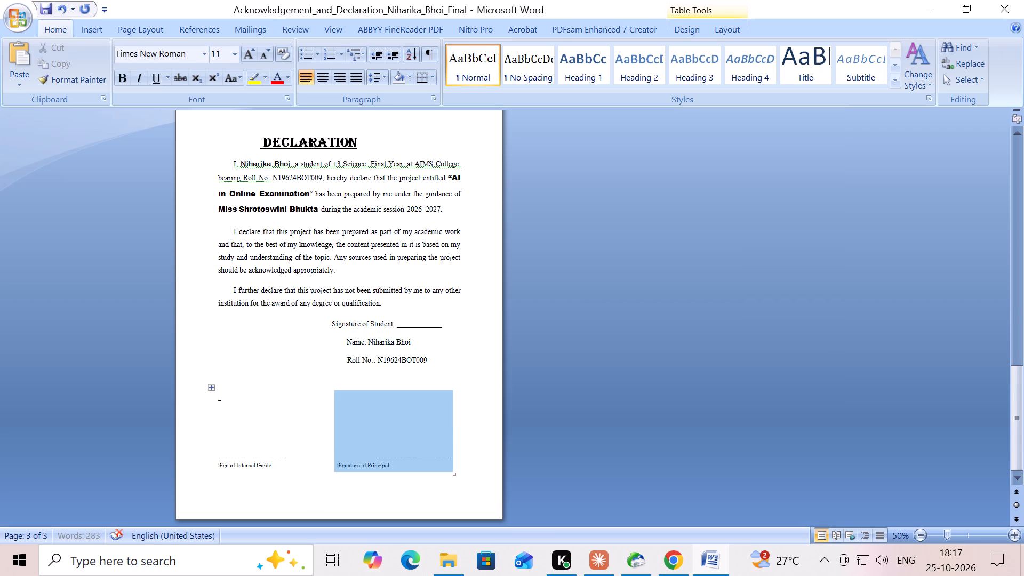
pyautogui.click(338, 466)
pyautogui.press('space')
pyautogui.press('space')
pyautogui.press('space')
pyautogui.press('space')
pyautogui.press('space')
pyautogui.press('space')
pyautogui.press('space')
pyautogui.press('space')
pyautogui.press('space')
pyautogui.press('space')
pyautogui.press('space')
pyautogui.press('space')
pyautogui.press('space')
pyautogui.press('space')
pyautogui.press('space')
pyautogui.press('space')
pyautogui.press('space')
pyautogui.press('space')
pyautogui.press('space')
pyautogui.press('space')
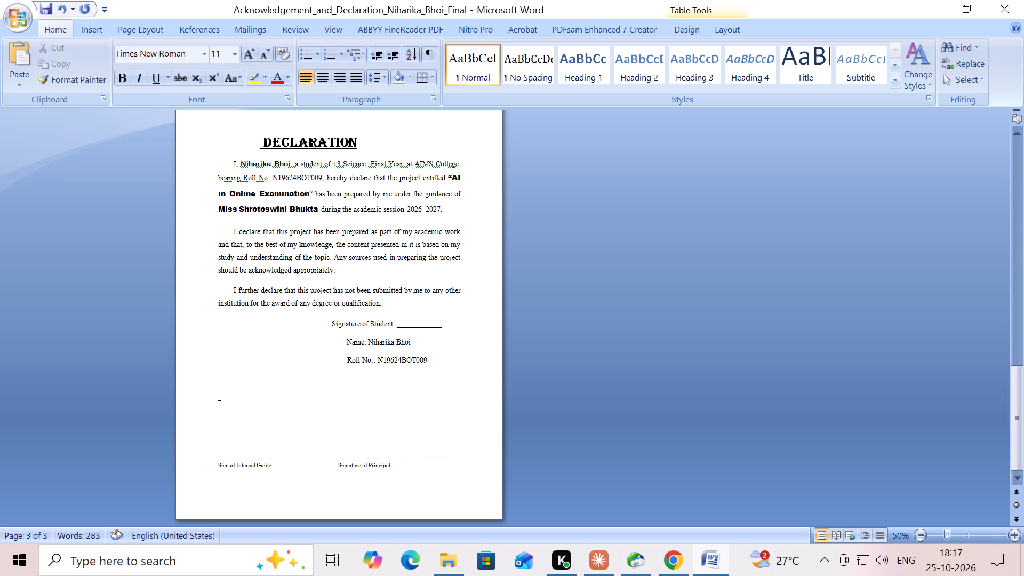
pyautogui.press('space')
pyautogui.press('space')
pyautogui.press('space')
pyautogui.press('space')
pyautogui.press('space')
pyautogui.press('space')
pyautogui.press('space')
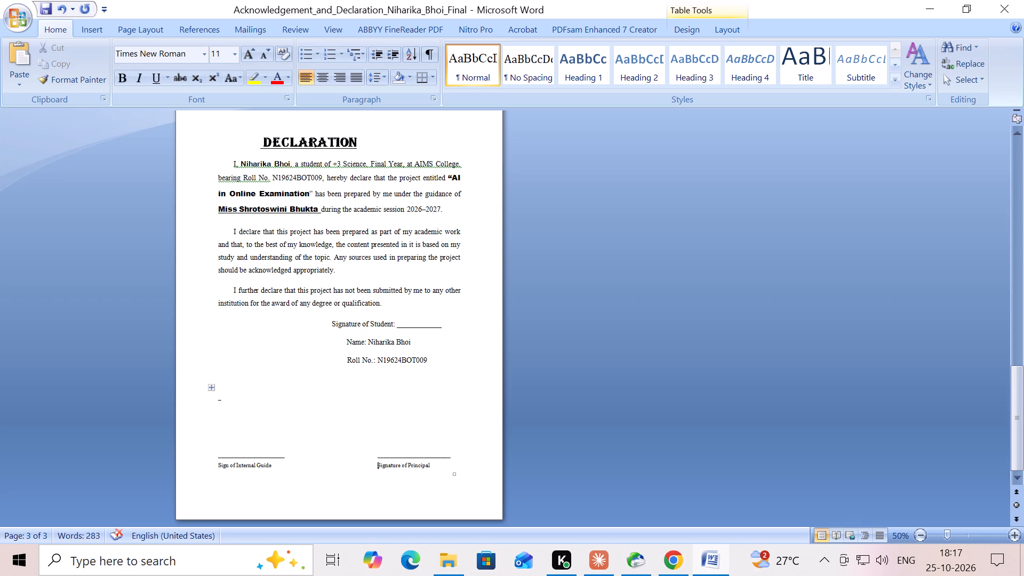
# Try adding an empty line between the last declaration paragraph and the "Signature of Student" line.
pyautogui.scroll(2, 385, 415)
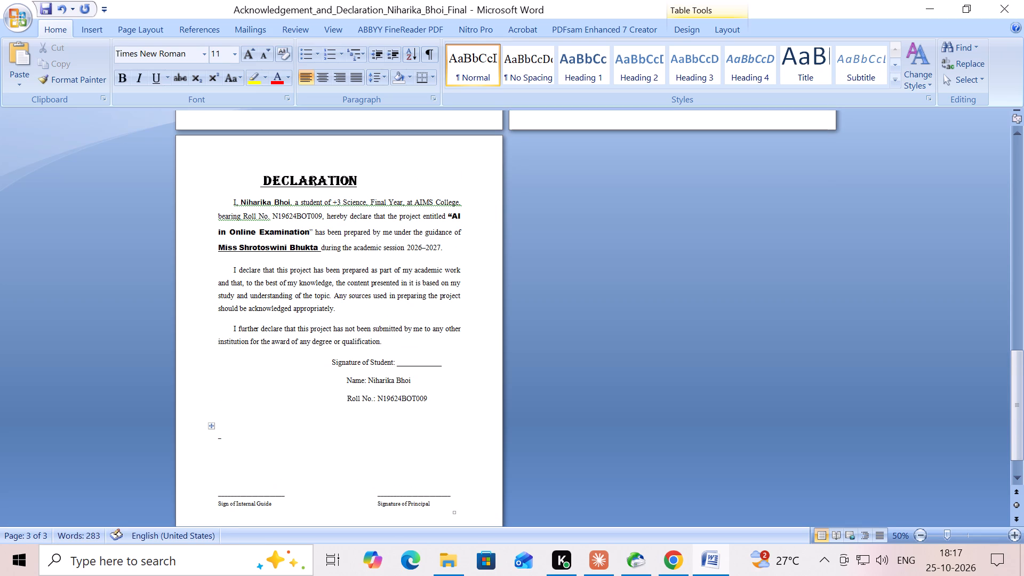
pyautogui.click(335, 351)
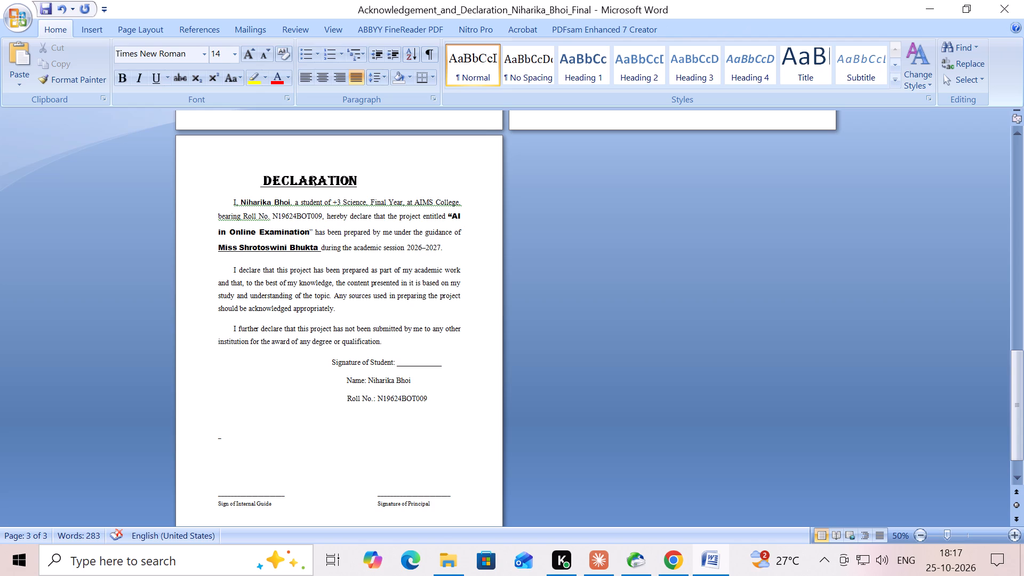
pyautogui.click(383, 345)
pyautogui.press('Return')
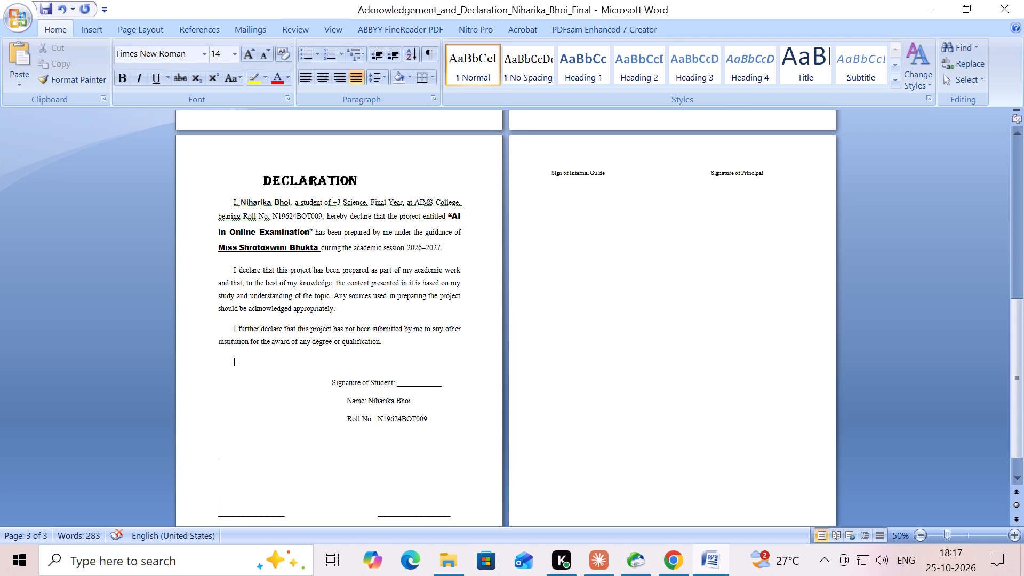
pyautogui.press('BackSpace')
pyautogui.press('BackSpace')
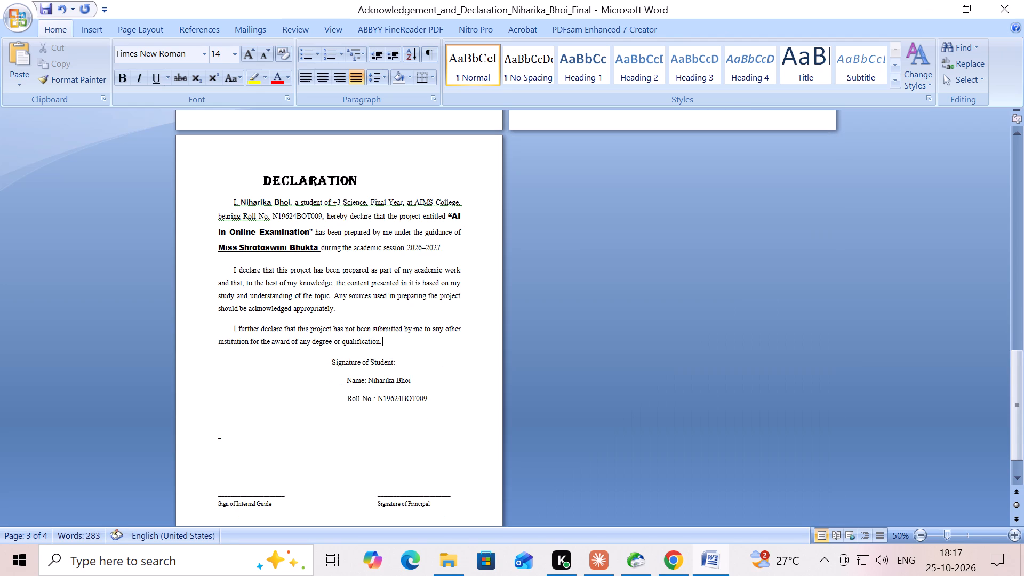
# Indent the "Signature of Student" line on the declaration page with eight more spaces so it starts level with the "Name" line.
pyautogui.click(330, 363)
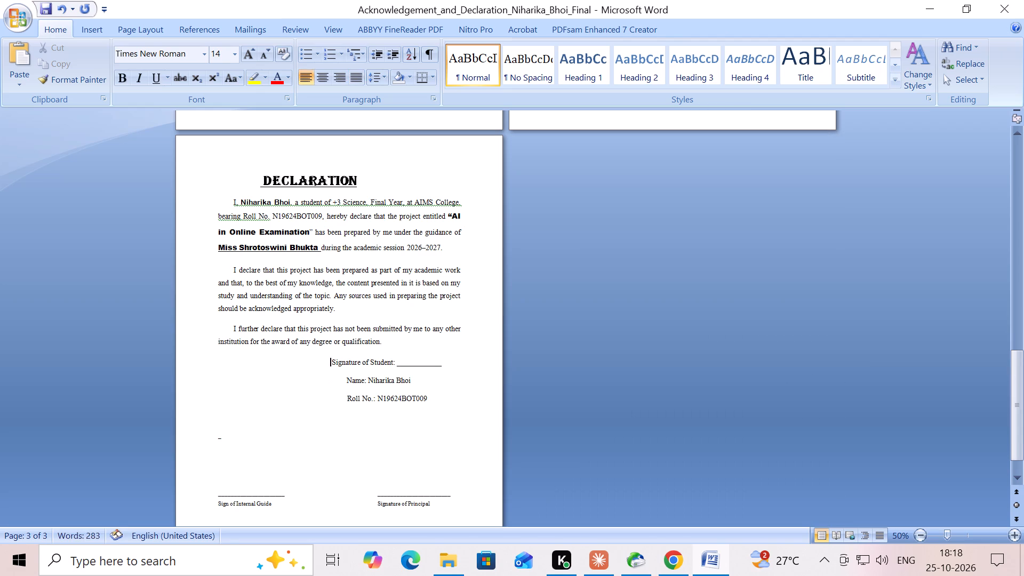
pyautogui.press('space')
pyautogui.press('space')
pyautogui.press('space')
pyautogui.press('space')
pyautogui.press('space')
pyautogui.press('space')
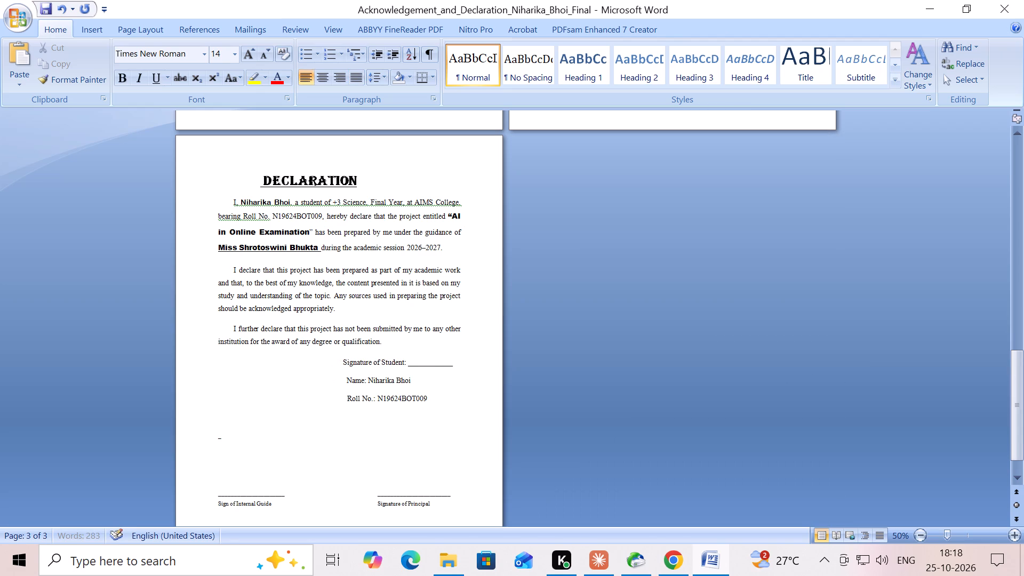
pyautogui.press('space')
pyautogui.press('space')
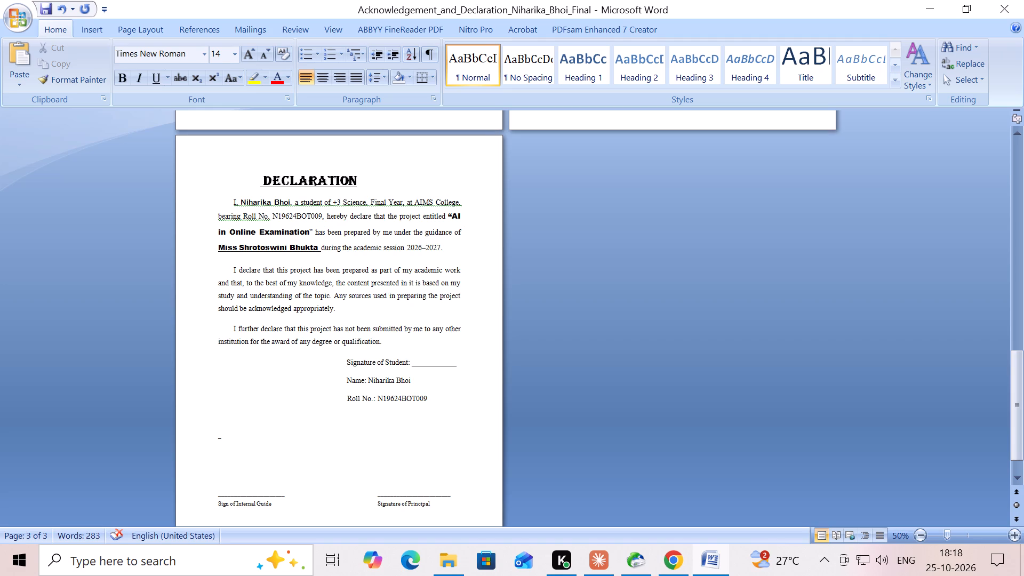
# Dismiss the grammar flag on the opening sentence of the declaration.
pyautogui.scroll(3, 352, 388)
pyautogui.click(315, 261)
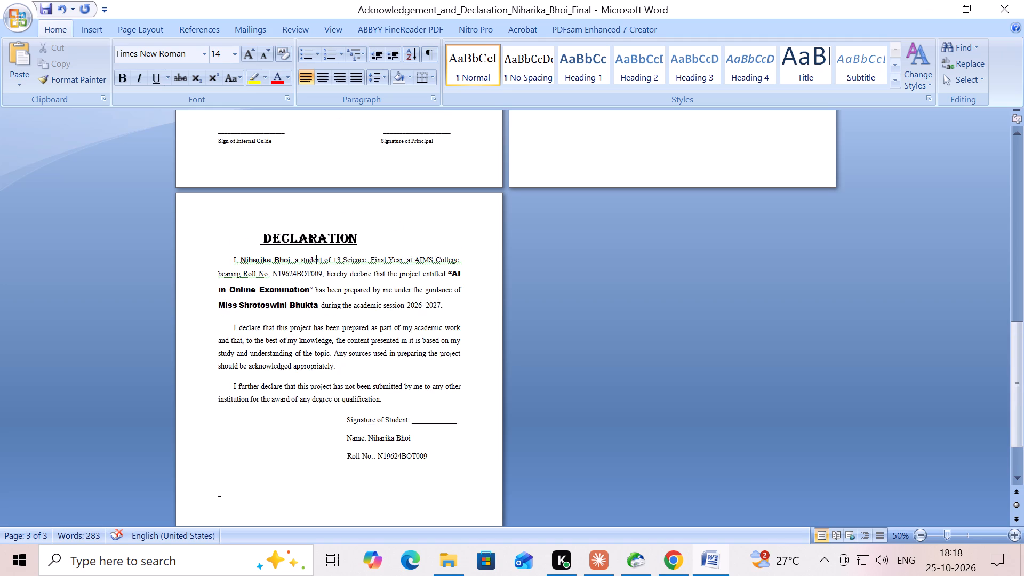
pyautogui.rightClick(314, 264)
pyautogui.click(362, 294)
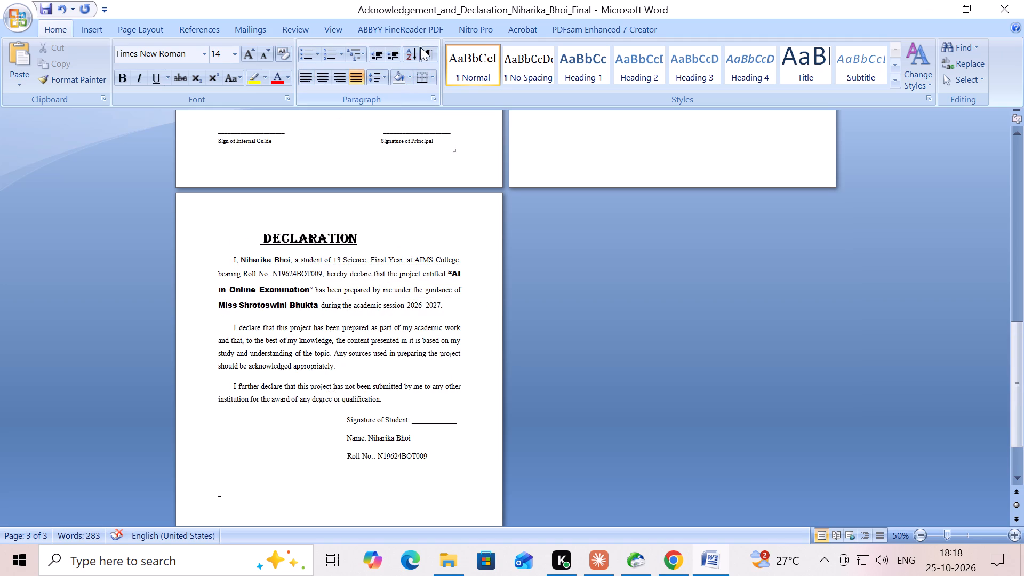
# Apply the Normal margins preset, 2.54 cm on all sides, and check both pages.
pyautogui.click(132, 30)
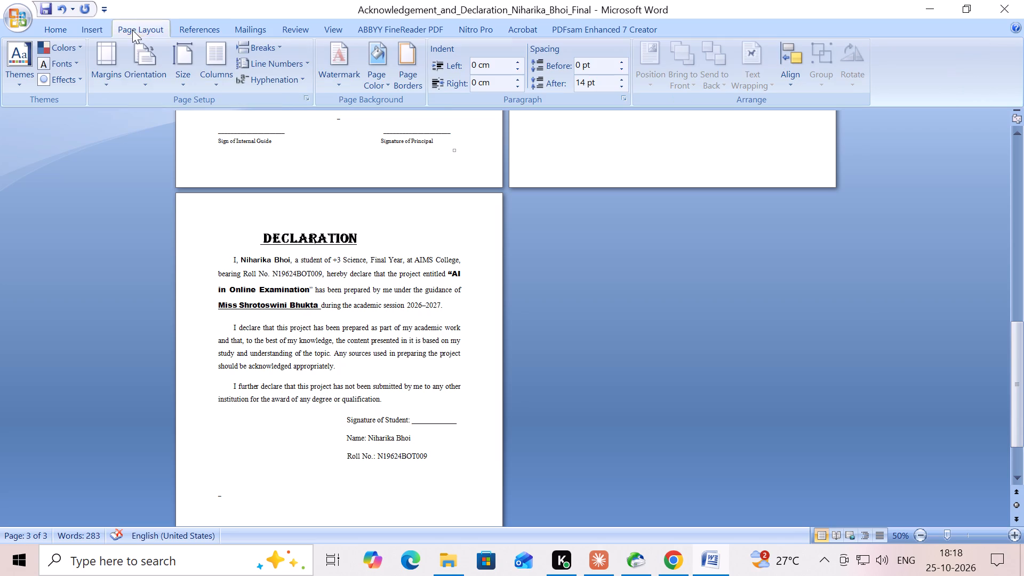
pyautogui.click(105, 74)
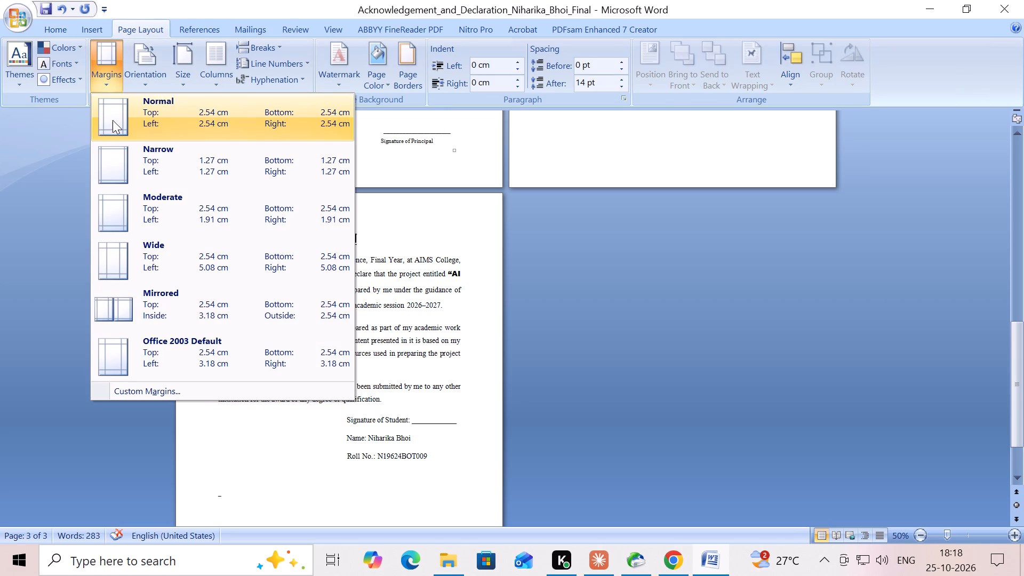
pyautogui.click(112, 127)
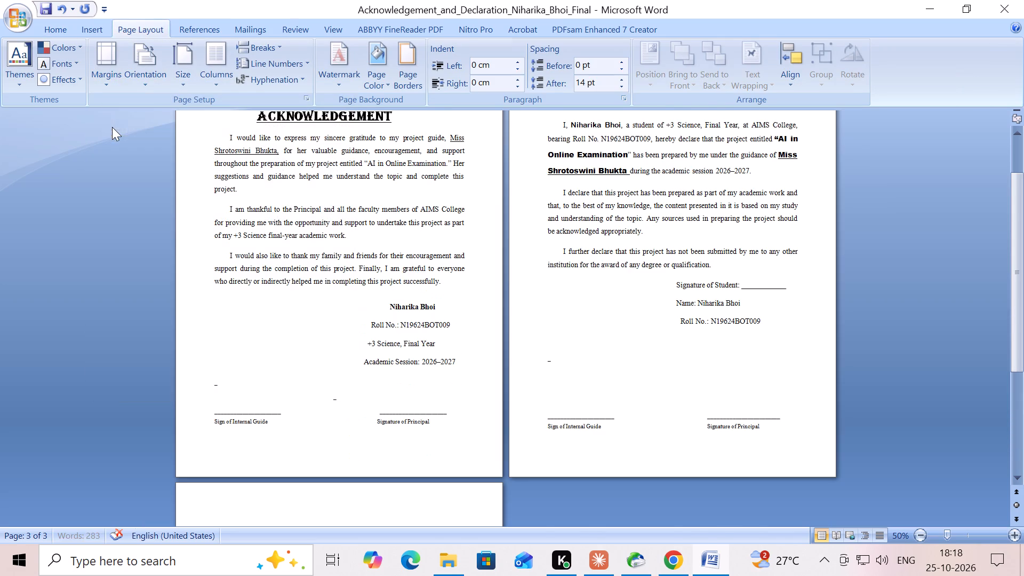
pyautogui.scroll(-6, 387, 415)
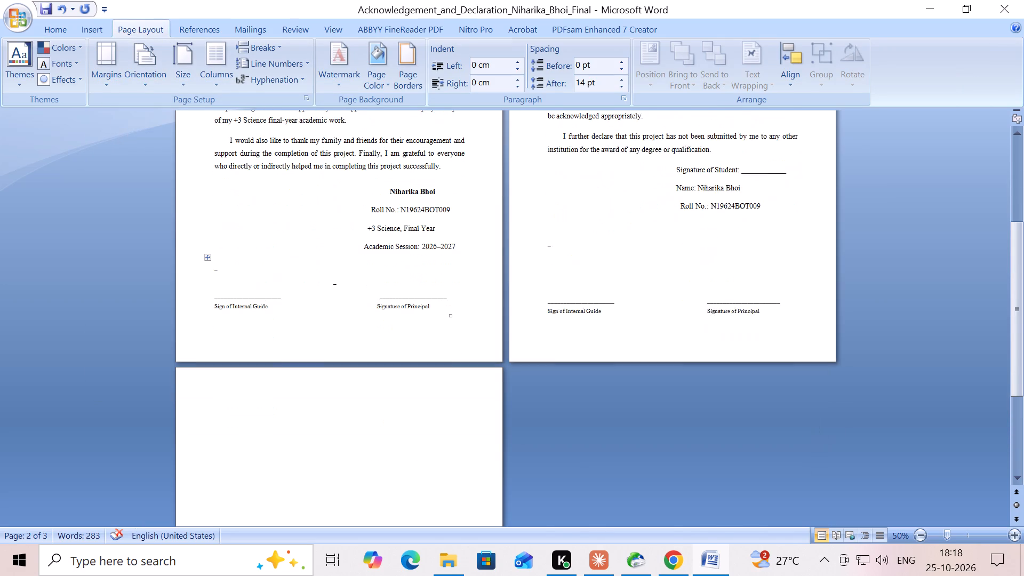
pyautogui.scroll(-6, 397, 419)
pyautogui.scroll(19, 397, 419)
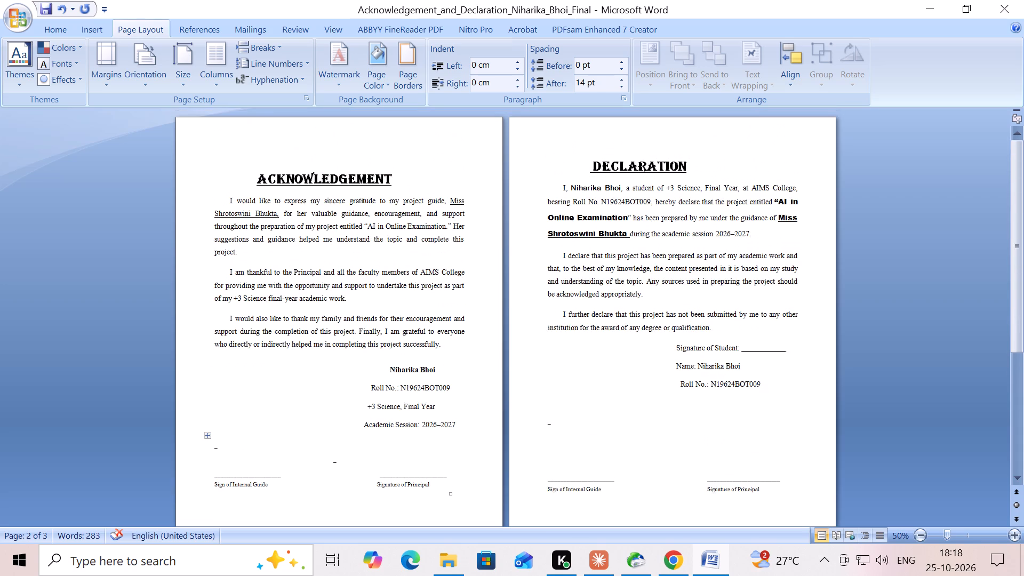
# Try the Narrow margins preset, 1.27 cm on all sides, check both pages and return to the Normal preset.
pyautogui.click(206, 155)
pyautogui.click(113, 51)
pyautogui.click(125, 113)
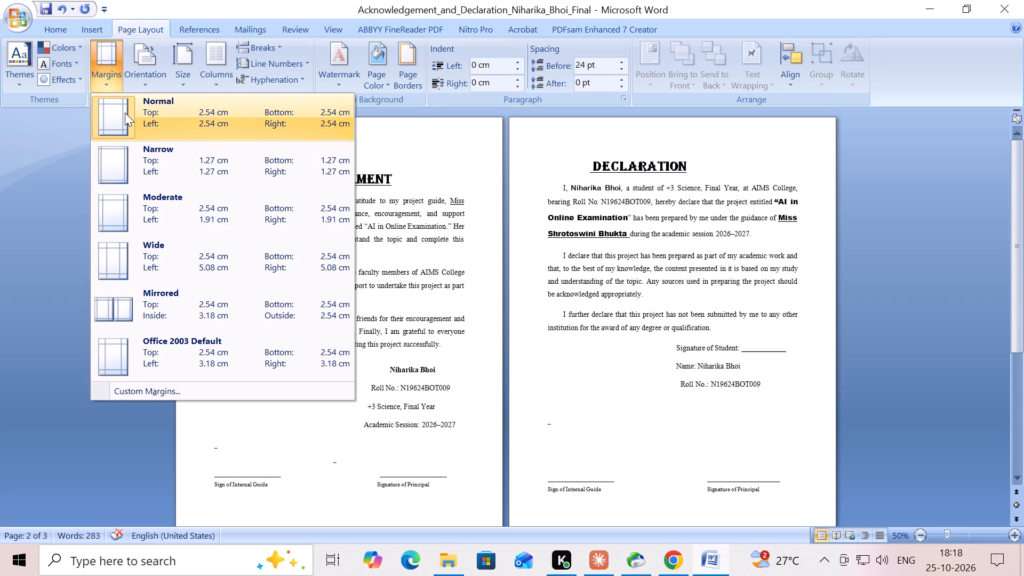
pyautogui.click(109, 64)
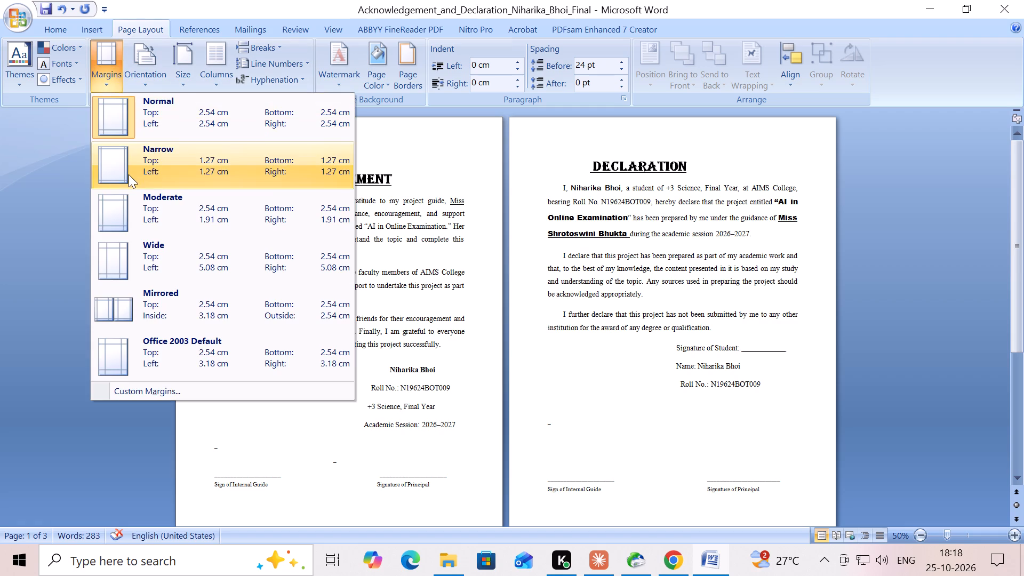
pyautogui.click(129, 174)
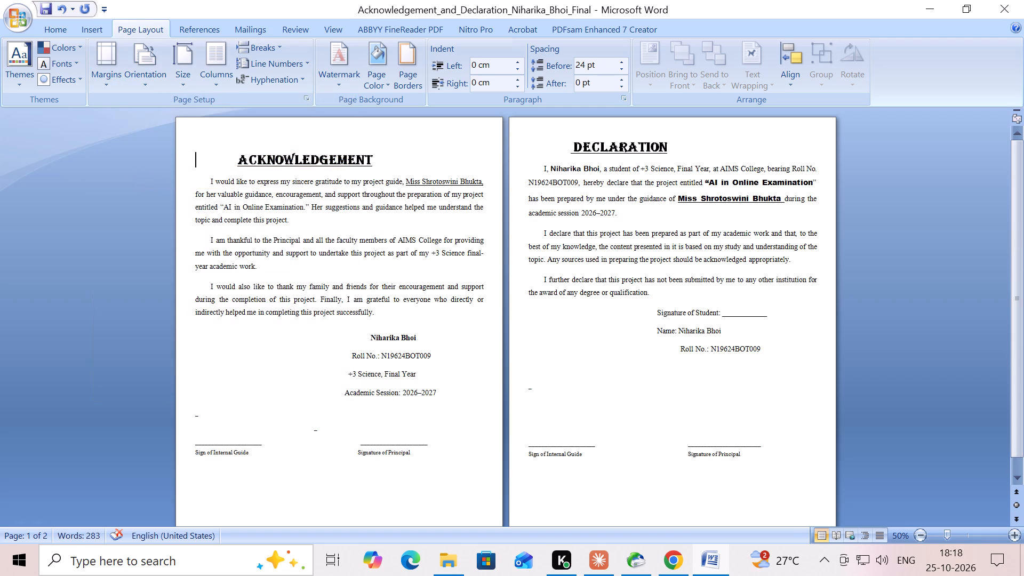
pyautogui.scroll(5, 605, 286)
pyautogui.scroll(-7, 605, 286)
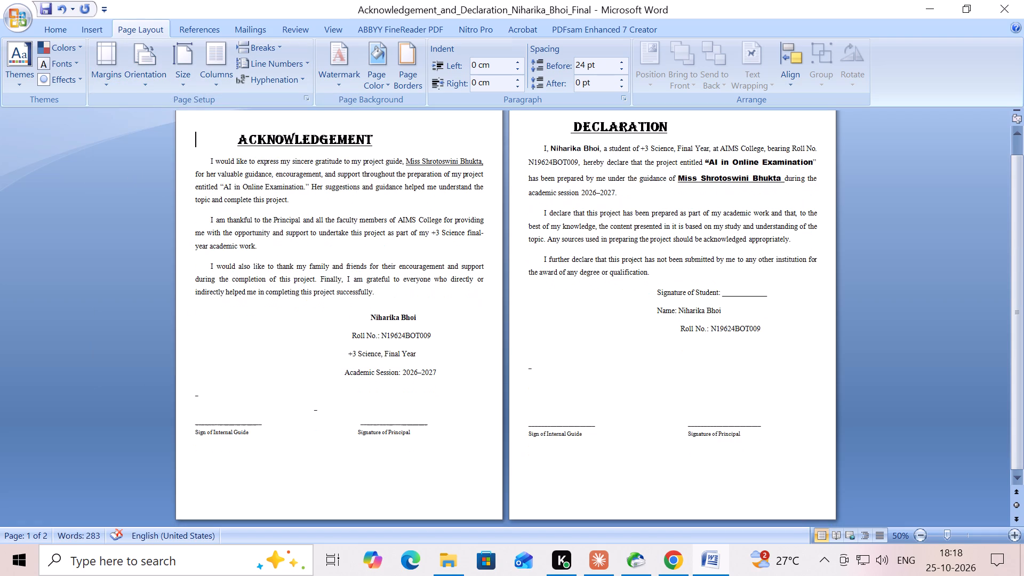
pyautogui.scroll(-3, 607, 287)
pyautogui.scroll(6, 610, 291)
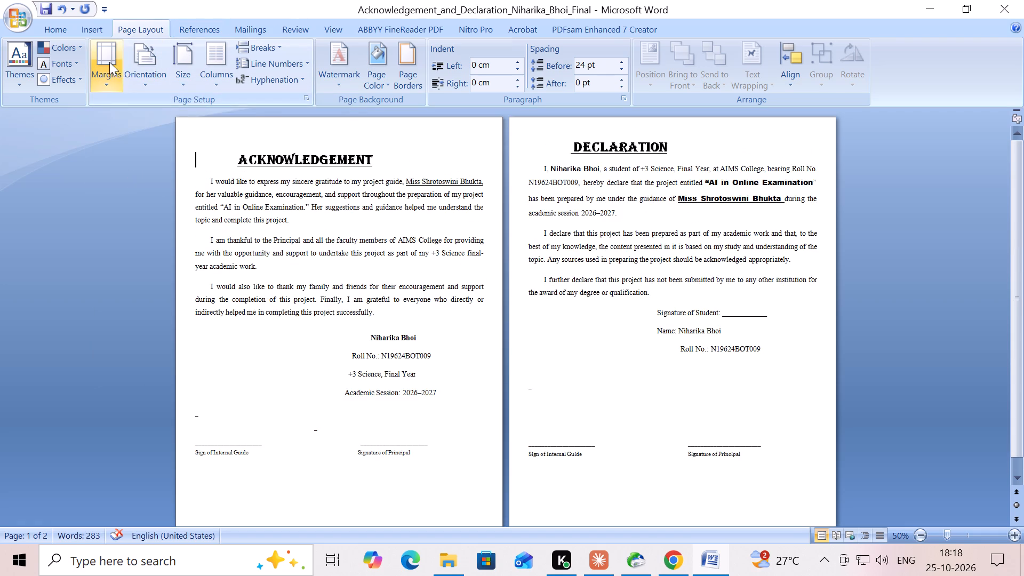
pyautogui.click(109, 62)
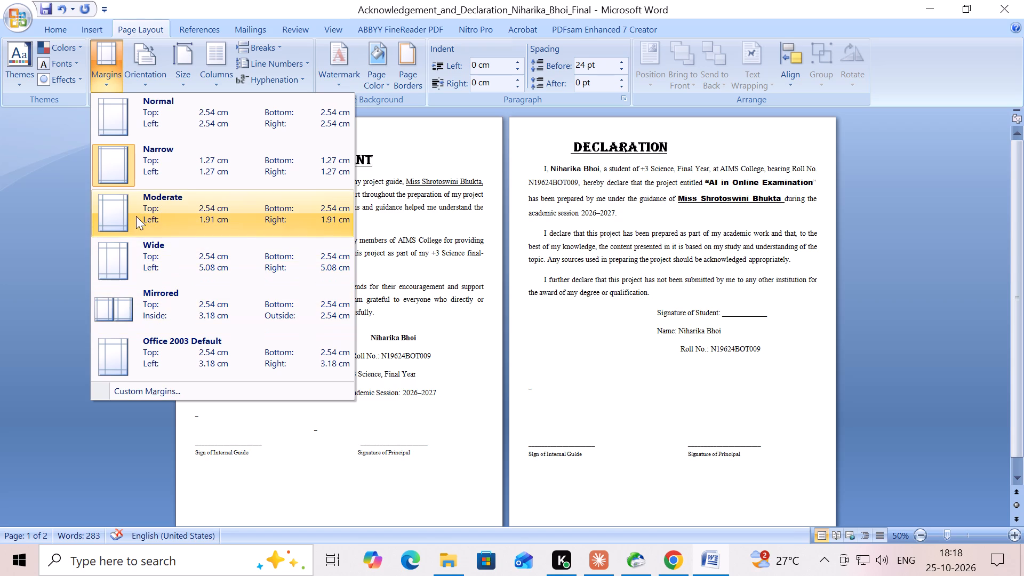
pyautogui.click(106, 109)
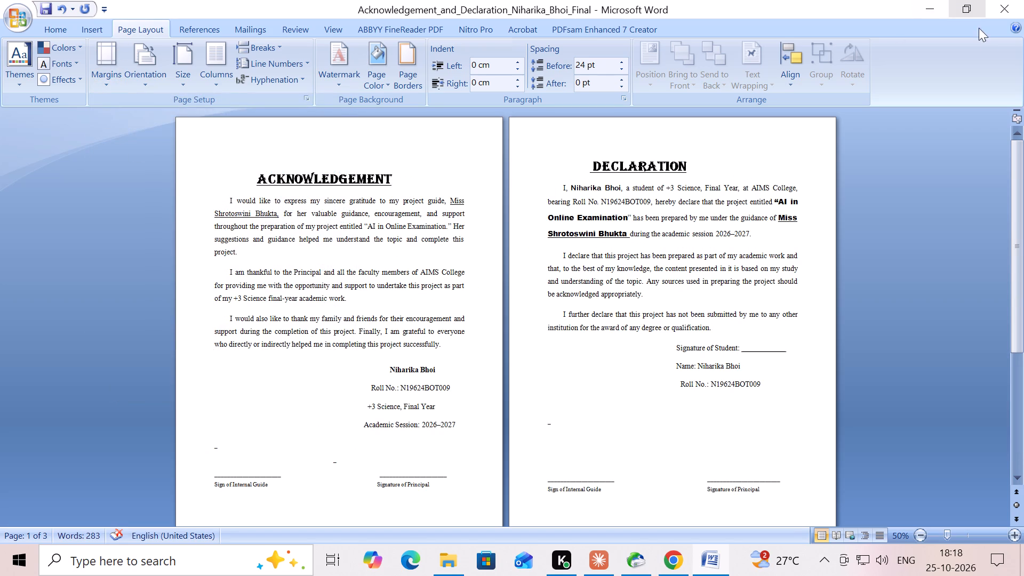
# Close the acknowledgement and declaration document, saving its changes.
pyautogui.click(1001, 17)
pyautogui.click(443, 324)
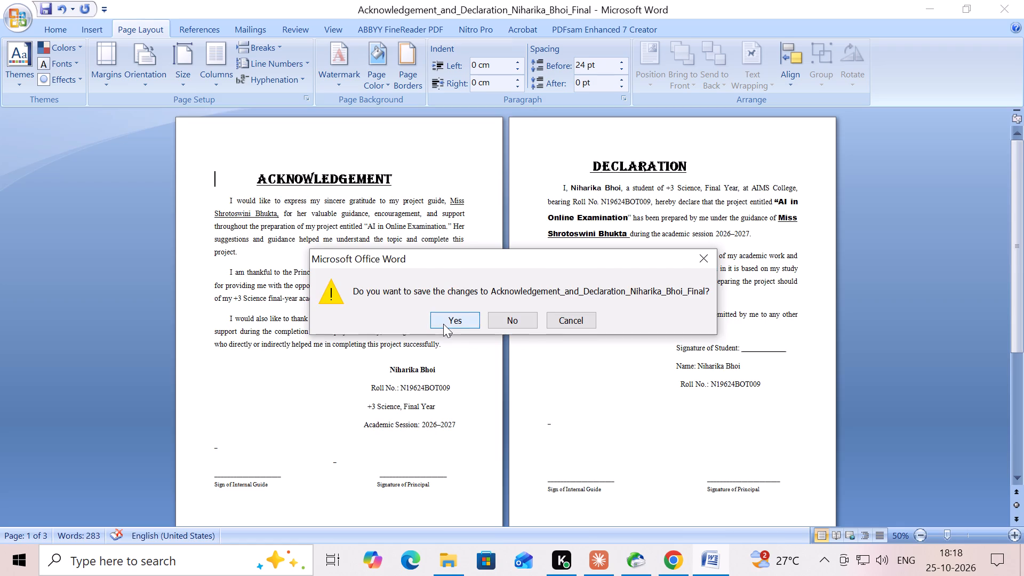